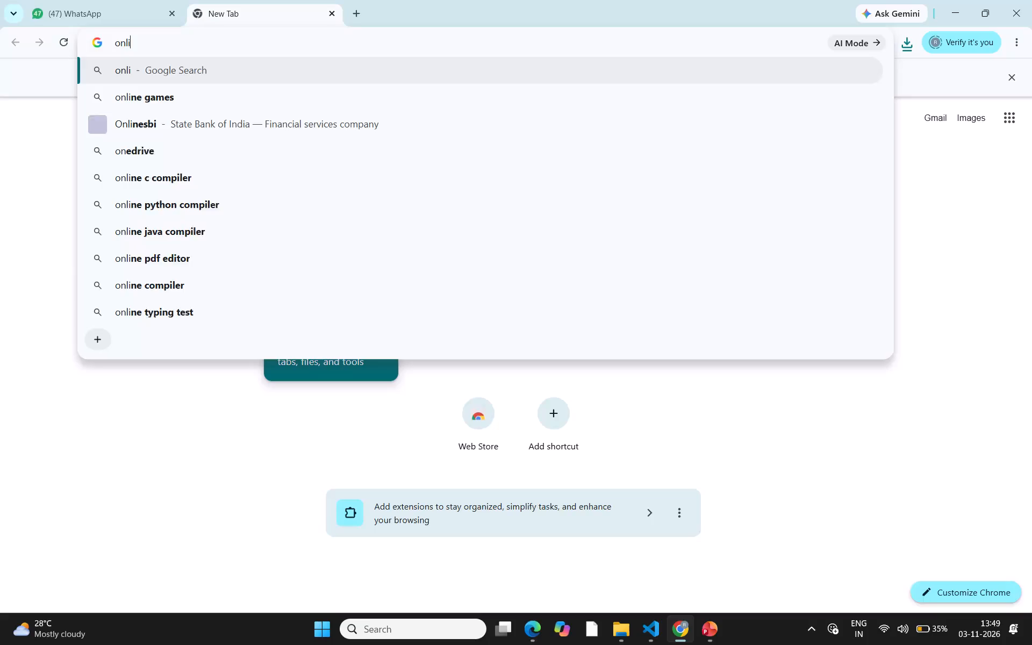
Search the web for "online pdf editor".
{"action": "key", "text": "space"}
{"action": "type", "text": "pdf"}
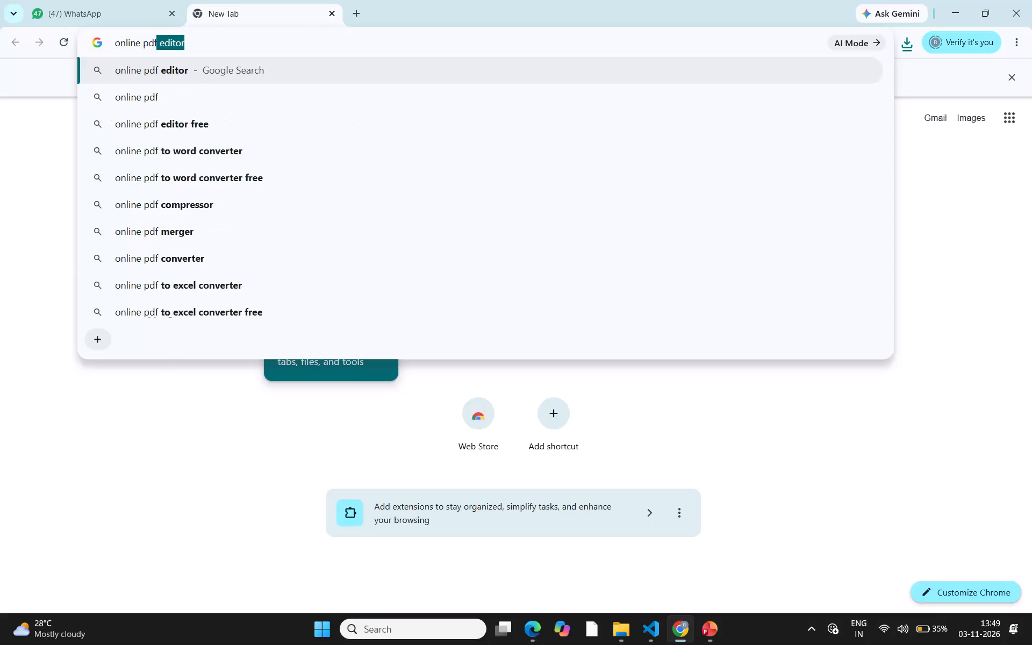
{"action": "left_click", "coordinate": [130, 63]}
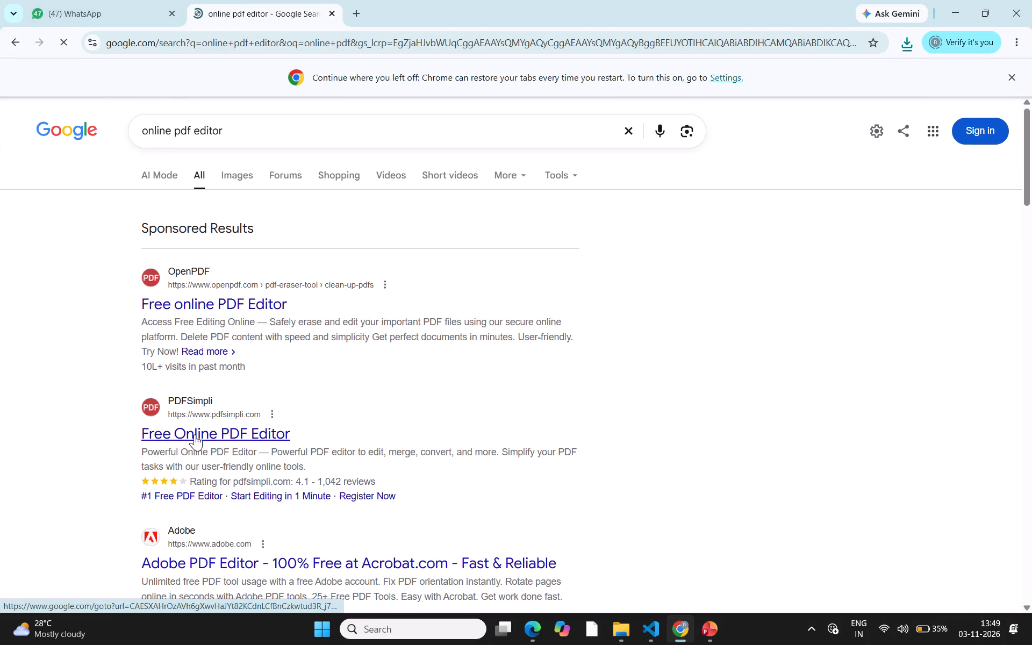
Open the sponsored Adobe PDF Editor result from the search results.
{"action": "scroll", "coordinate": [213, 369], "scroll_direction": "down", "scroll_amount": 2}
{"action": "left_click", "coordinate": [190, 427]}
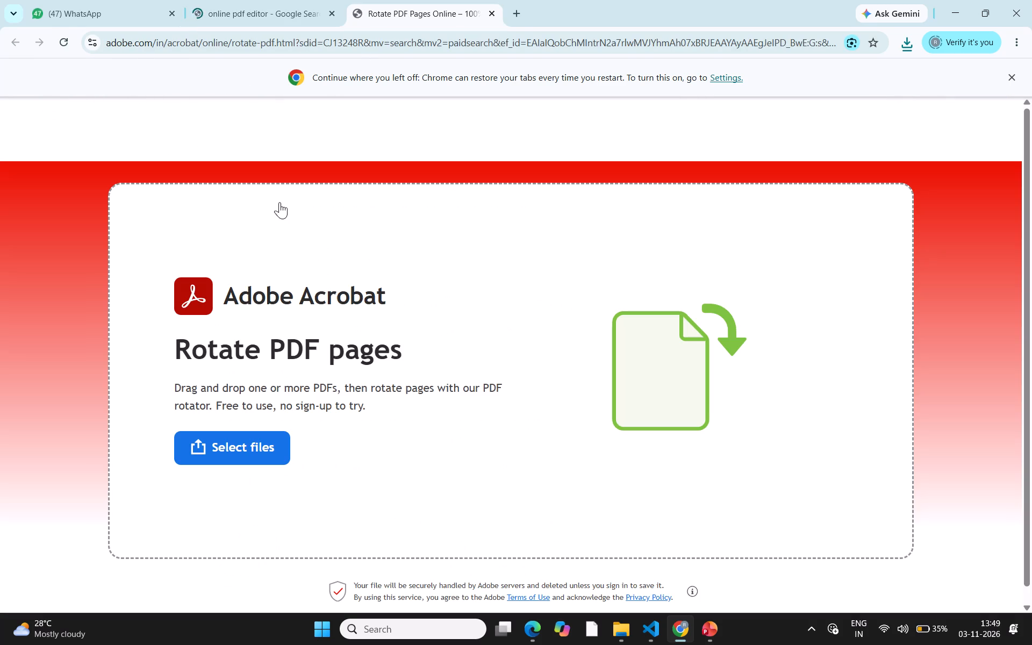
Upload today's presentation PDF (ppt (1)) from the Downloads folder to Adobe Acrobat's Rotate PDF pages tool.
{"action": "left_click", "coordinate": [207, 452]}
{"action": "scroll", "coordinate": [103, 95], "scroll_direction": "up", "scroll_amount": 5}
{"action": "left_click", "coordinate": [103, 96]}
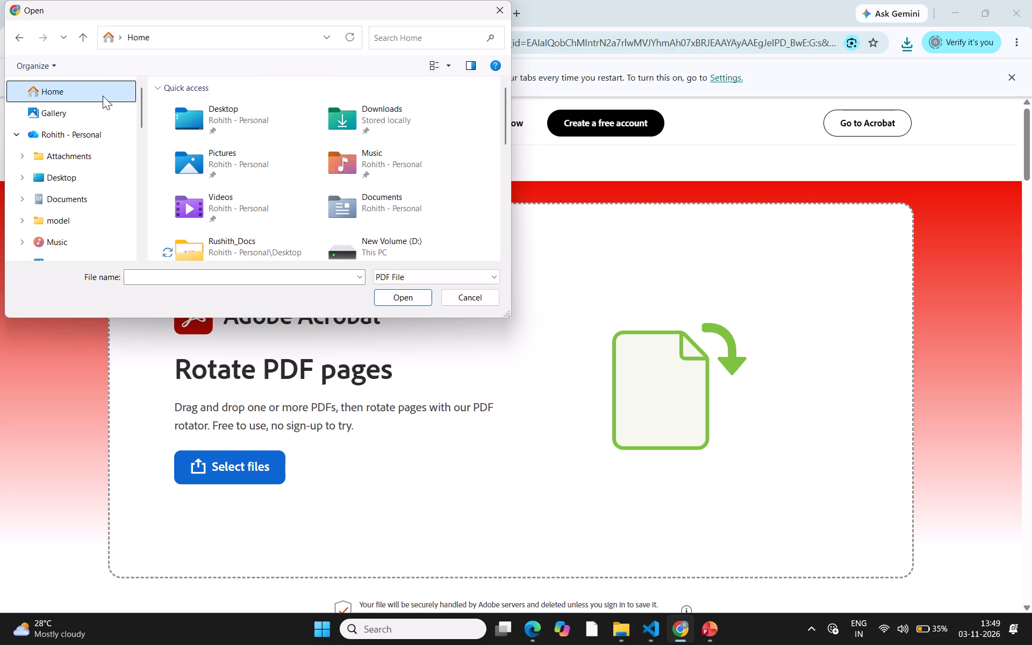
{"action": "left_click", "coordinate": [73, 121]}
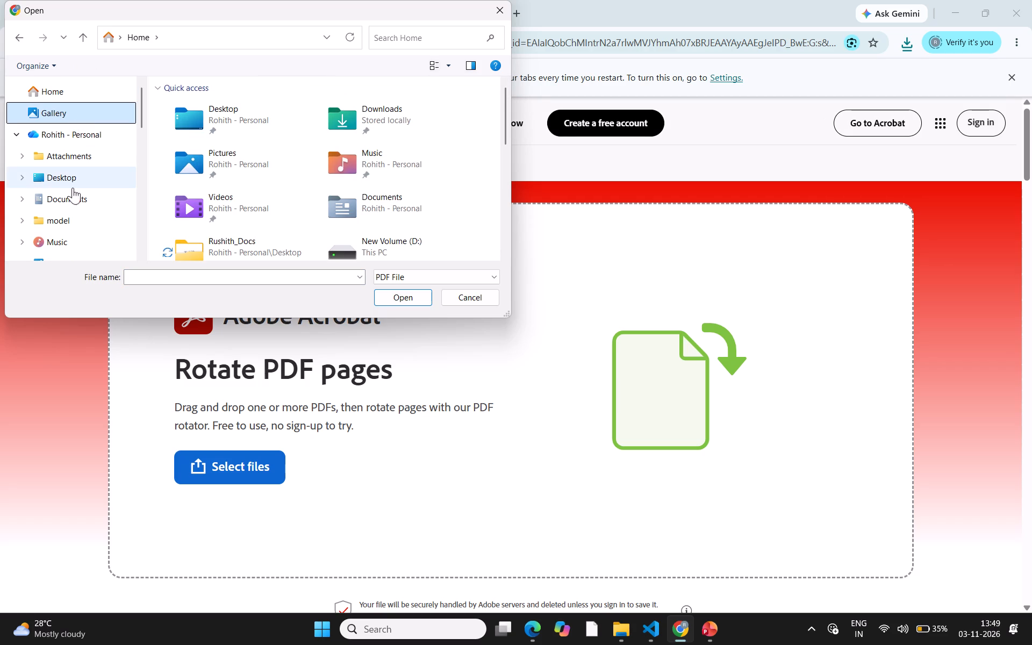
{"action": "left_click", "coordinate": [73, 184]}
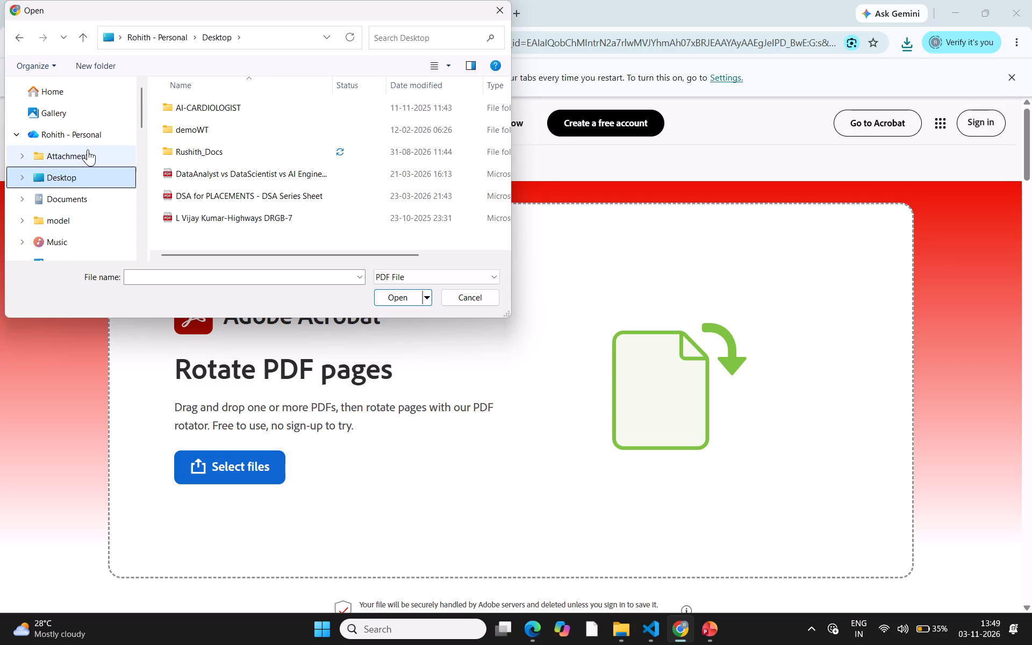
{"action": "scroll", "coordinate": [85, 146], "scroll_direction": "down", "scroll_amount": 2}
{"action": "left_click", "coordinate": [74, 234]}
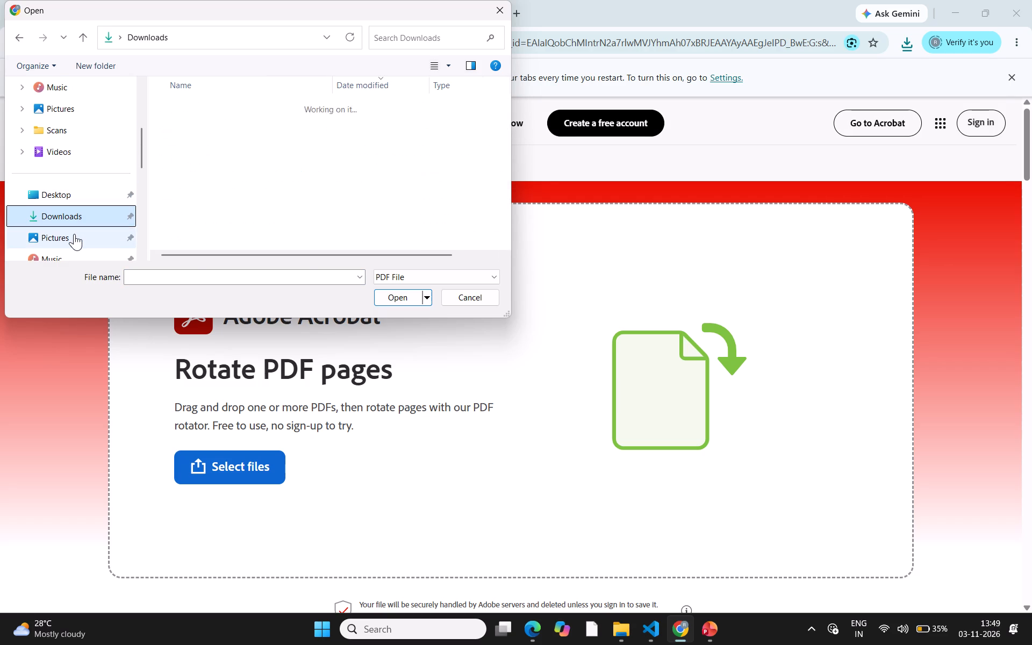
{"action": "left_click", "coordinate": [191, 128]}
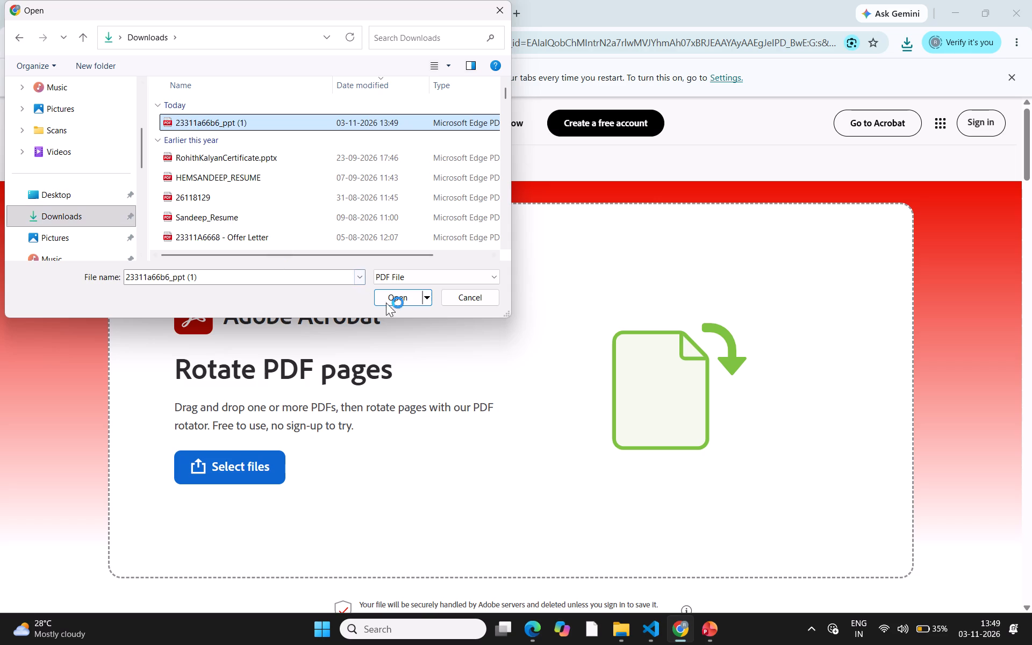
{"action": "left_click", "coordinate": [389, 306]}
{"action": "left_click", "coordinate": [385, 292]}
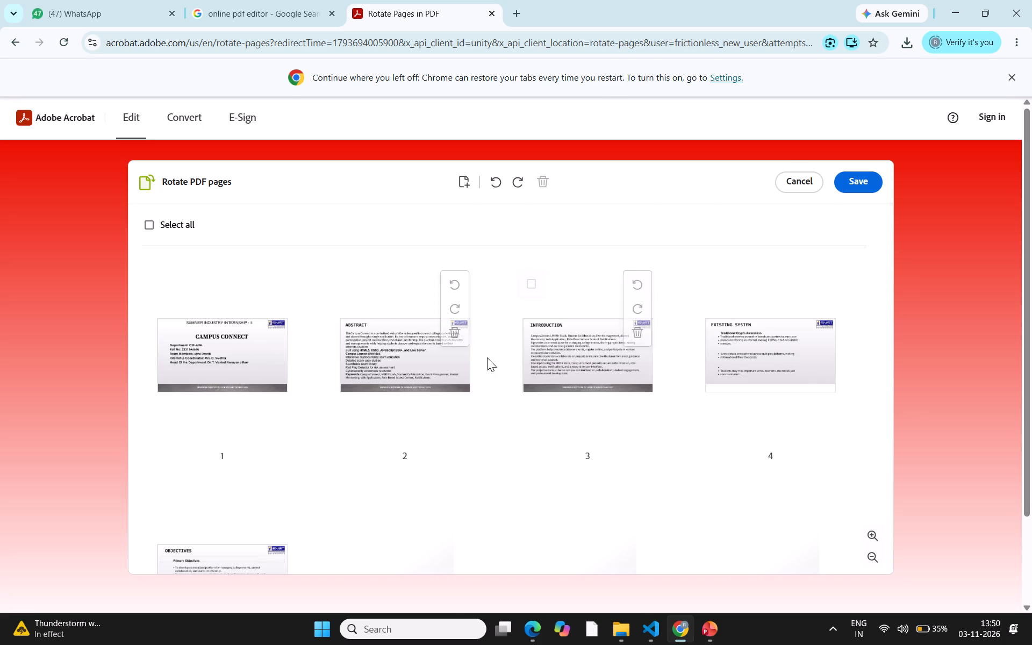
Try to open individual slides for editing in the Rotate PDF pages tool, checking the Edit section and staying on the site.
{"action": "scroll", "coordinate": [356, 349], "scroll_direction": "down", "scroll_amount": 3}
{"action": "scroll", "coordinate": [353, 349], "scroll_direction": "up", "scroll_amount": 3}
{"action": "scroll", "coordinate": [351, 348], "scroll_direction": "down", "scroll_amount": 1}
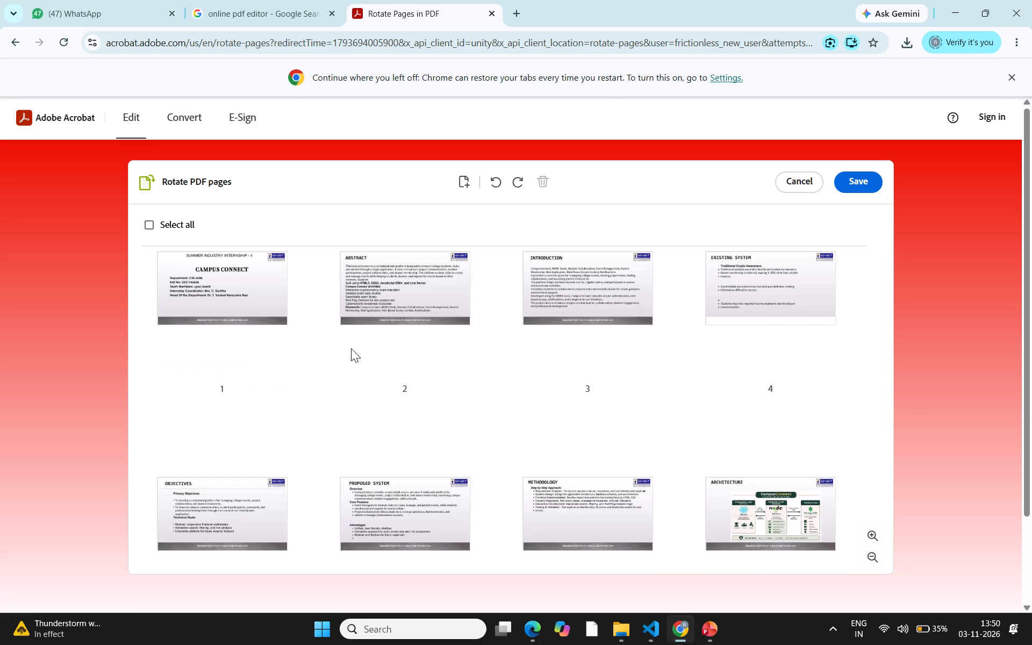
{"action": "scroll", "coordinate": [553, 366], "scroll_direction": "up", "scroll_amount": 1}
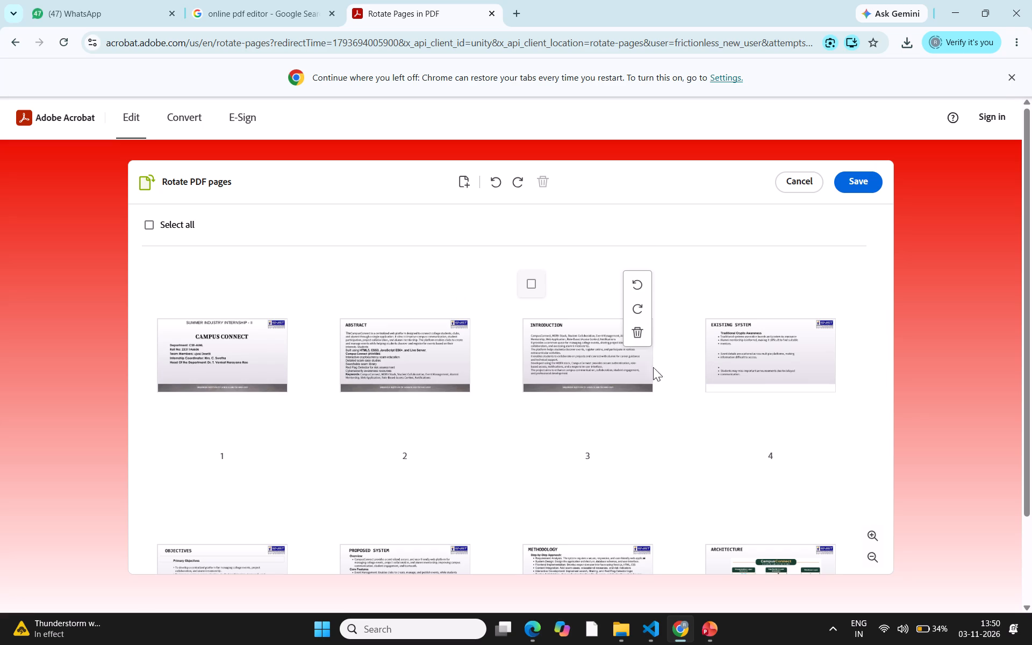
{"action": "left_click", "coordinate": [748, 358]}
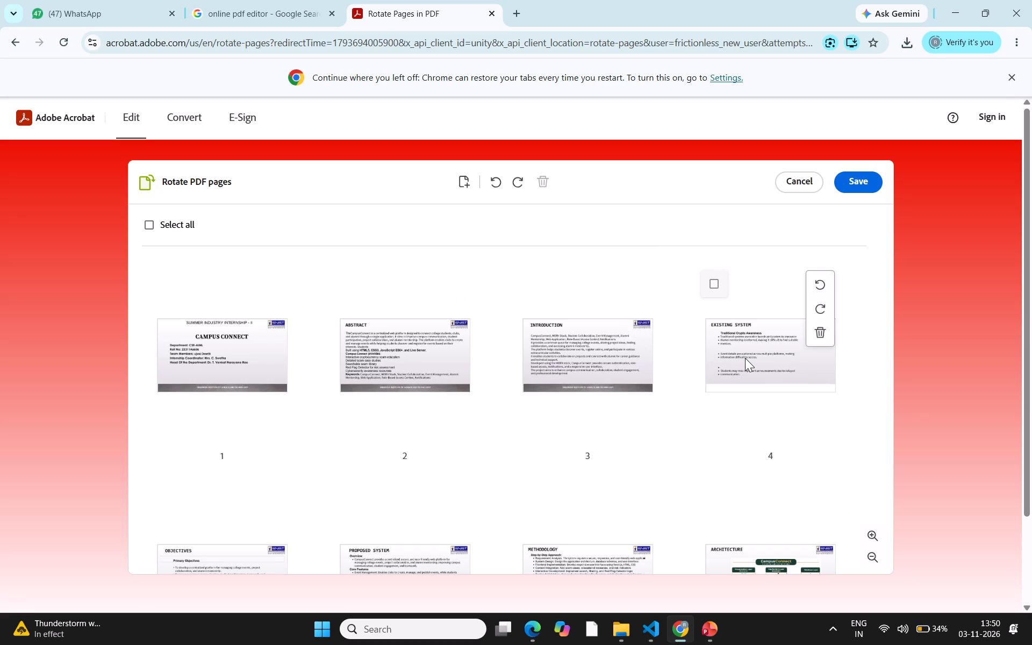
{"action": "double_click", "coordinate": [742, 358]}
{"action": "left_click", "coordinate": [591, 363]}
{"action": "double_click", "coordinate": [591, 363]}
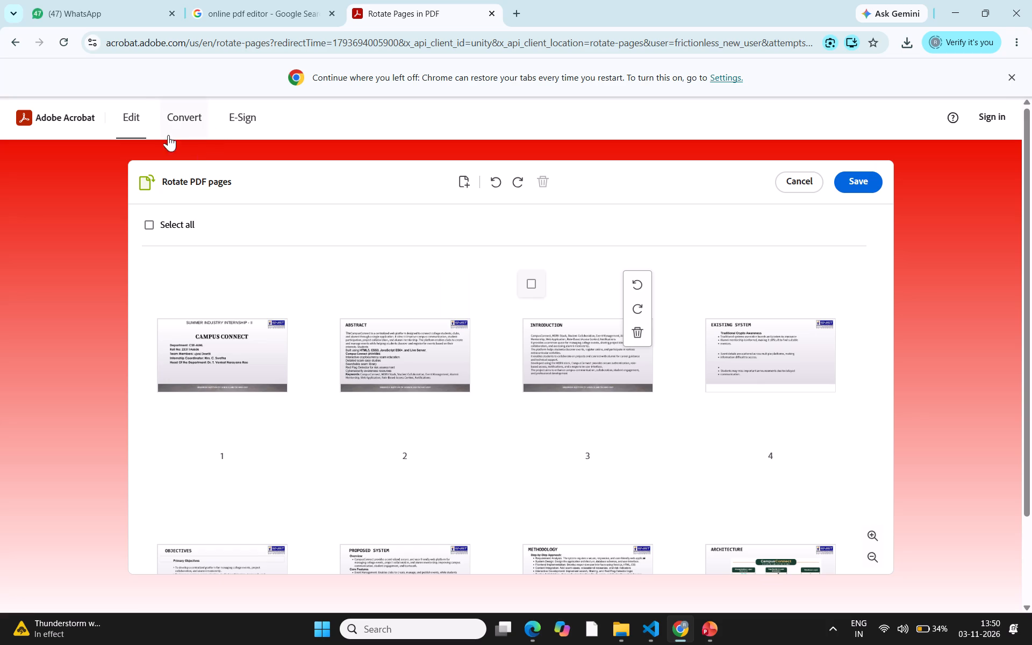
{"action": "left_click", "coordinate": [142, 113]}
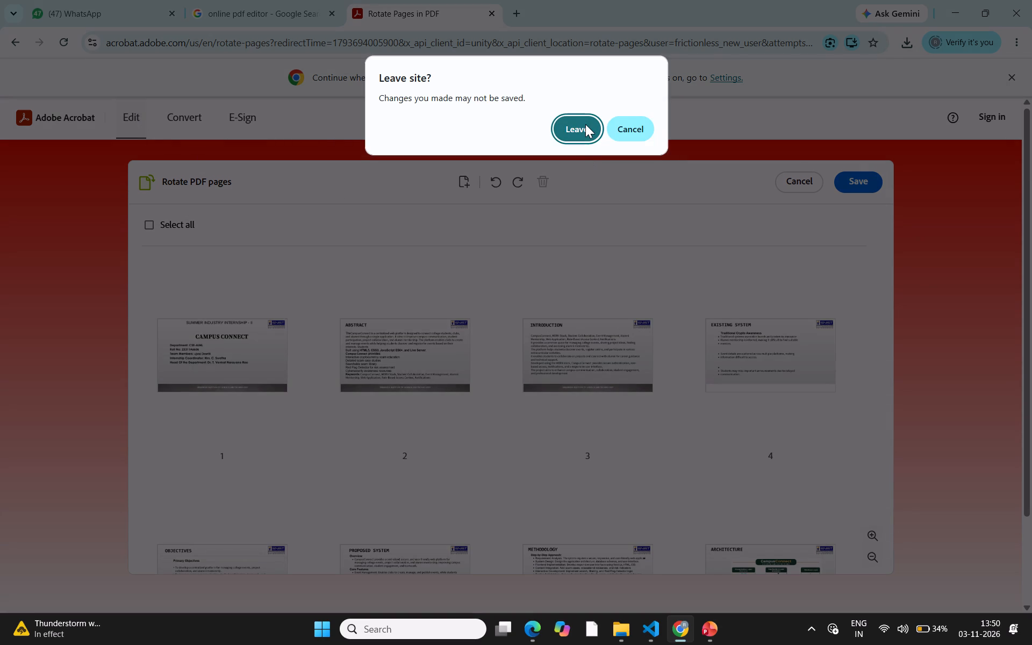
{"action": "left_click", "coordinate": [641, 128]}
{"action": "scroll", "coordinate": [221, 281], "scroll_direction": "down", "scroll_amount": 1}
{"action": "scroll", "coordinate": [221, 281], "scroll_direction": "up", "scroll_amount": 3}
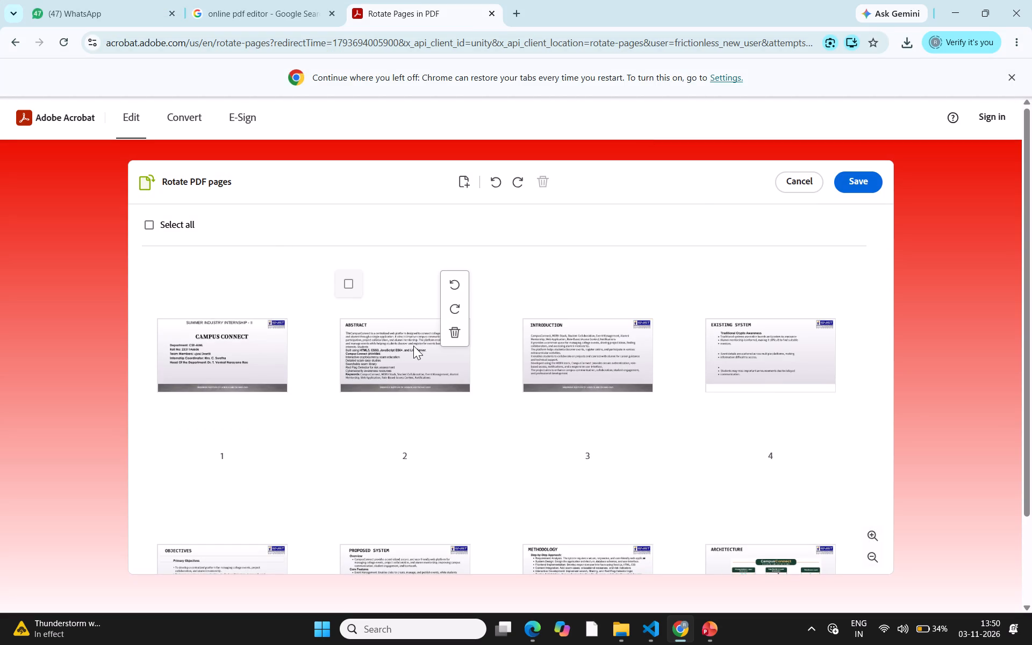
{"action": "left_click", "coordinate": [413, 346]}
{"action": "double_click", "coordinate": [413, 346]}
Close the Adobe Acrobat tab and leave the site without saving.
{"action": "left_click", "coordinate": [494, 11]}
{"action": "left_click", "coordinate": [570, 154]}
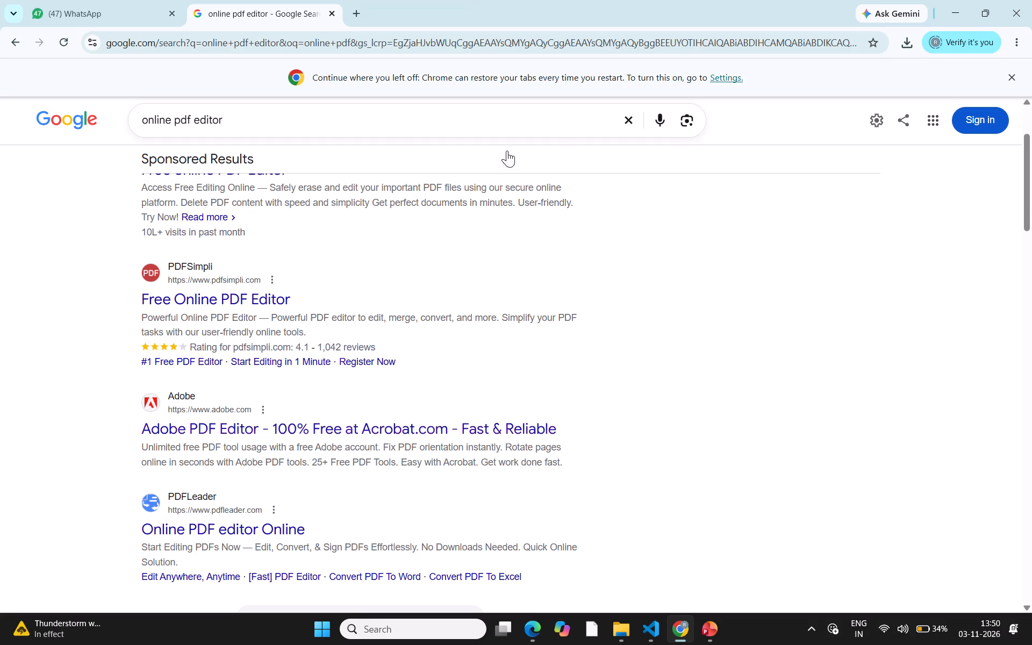
Open Sejda's "Easy to use Online PDF editor" from the search results.
{"action": "scroll", "coordinate": [272, 332], "scroll_direction": "down", "scroll_amount": 2}
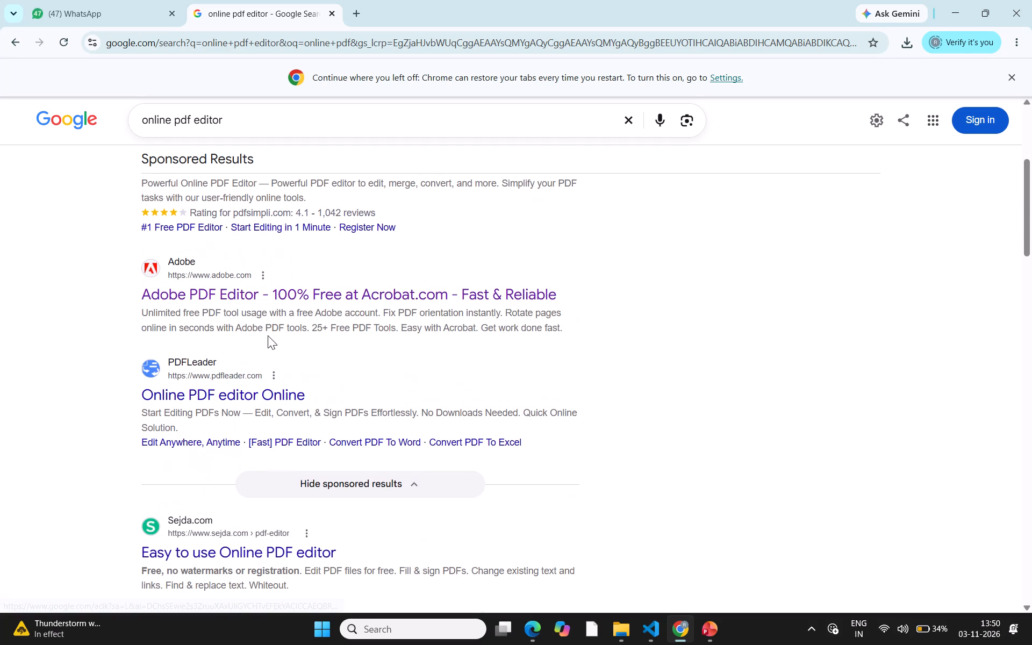
{"action": "left_click", "coordinate": [264, 543]}
{"action": "left_click", "coordinate": [261, 553]}
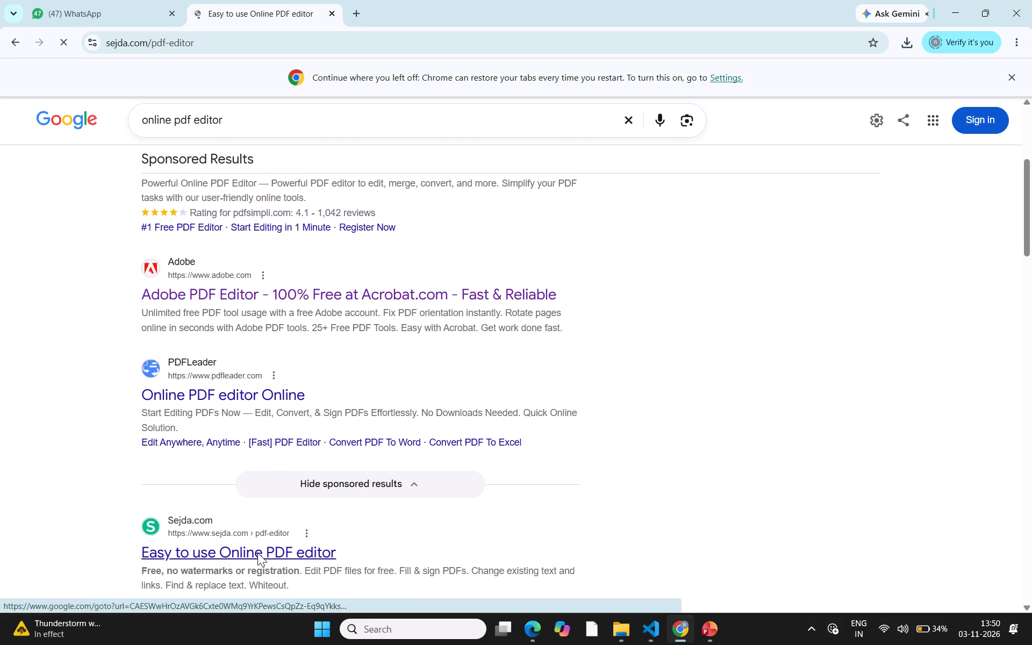
{"action": "left_click", "coordinate": [257, 553]}
Upload today's presentation PDF (ppt (1)) from the Downloads folder to the Sejda editor.
{"action": "left_click", "coordinate": [499, 362]}
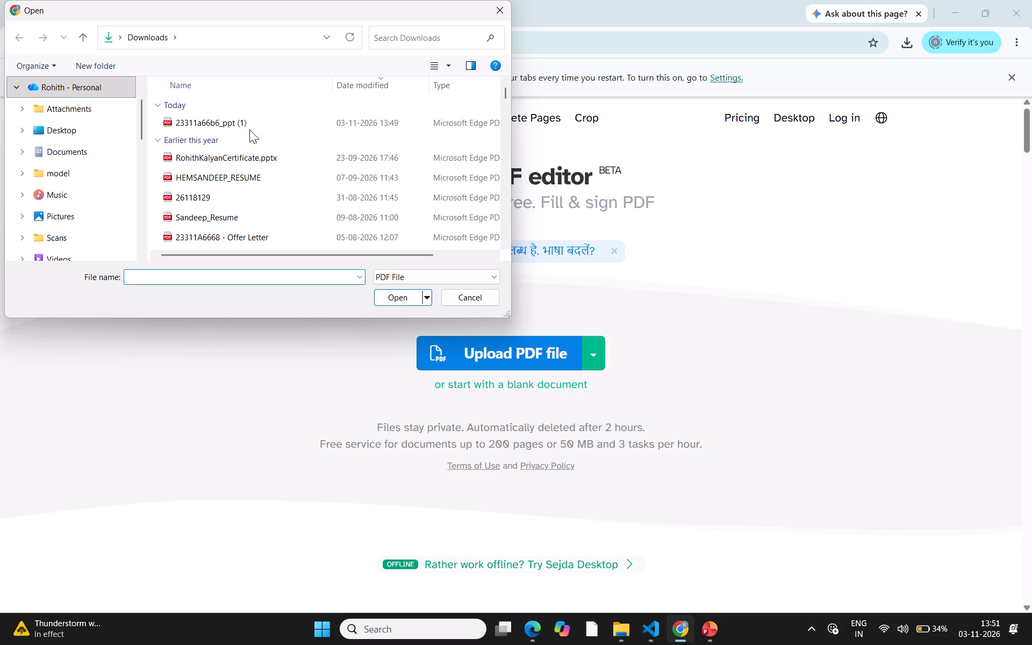
{"action": "left_click", "coordinate": [254, 125]}
{"action": "left_click", "coordinate": [403, 297]}
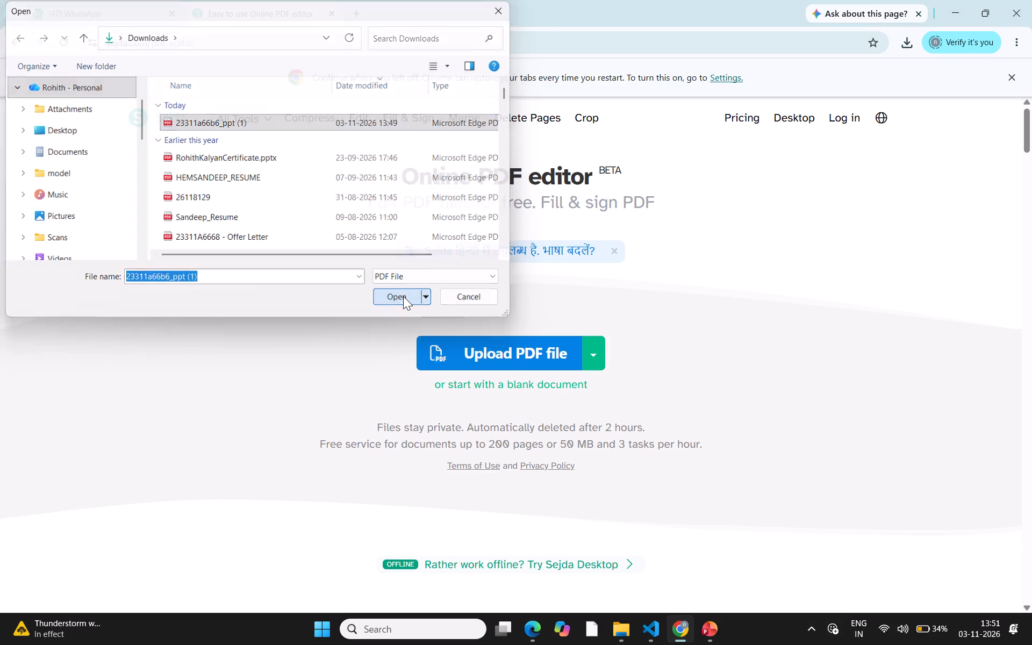
Delete the bold "Campus Connect provides" text on the Abstract page, page 2.
{"action": "scroll", "coordinate": [421, 307], "scroll_direction": "down", "scroll_amount": 4}
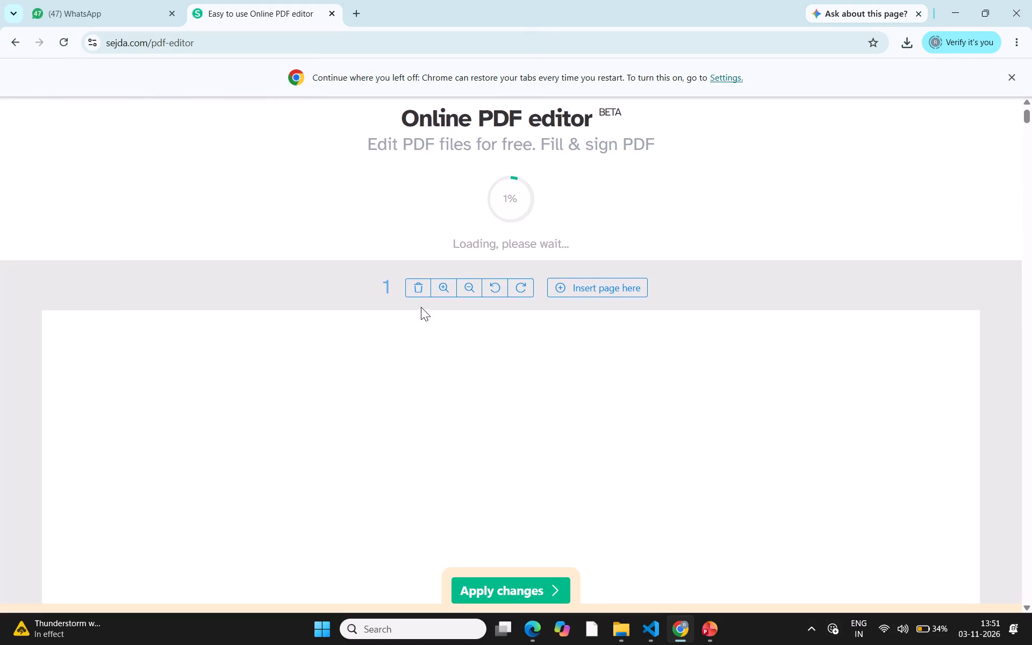
{"action": "scroll", "coordinate": [421, 307], "scroll_direction": "down", "scroll_amount": 8}
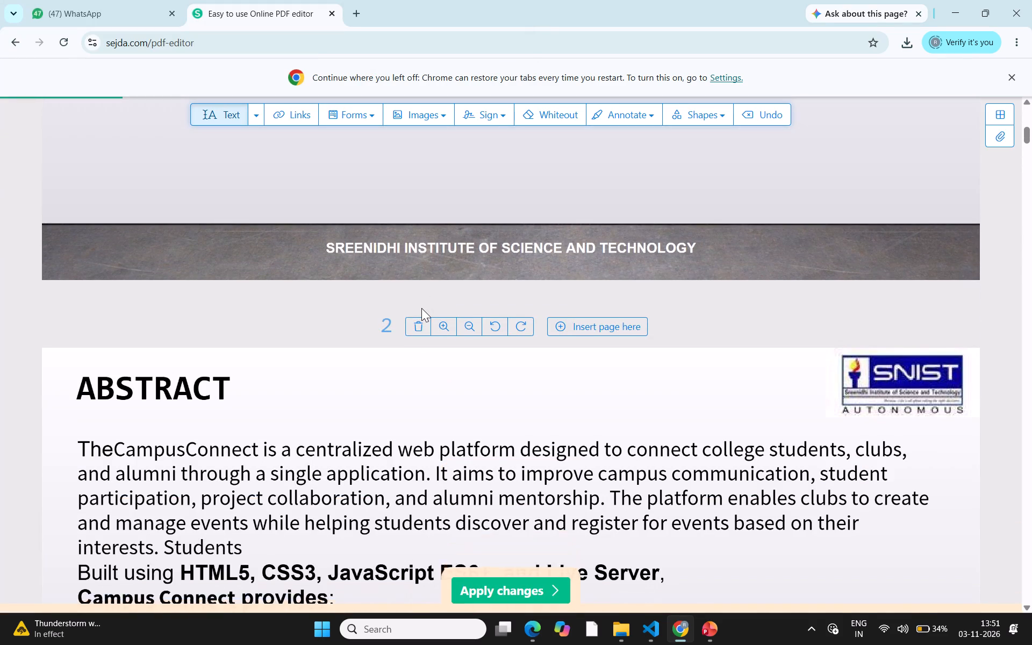
{"action": "scroll", "coordinate": [423, 307], "scroll_direction": "up", "scroll_amount": 8}
{"action": "scroll", "coordinate": [425, 305], "scroll_direction": "down", "scroll_amount": 5}
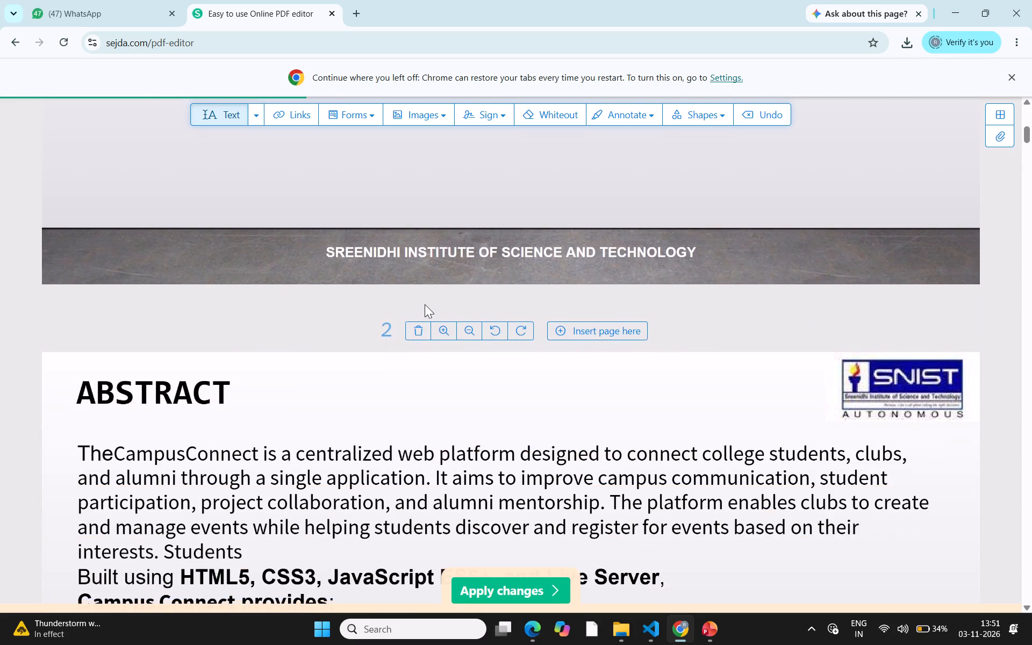
{"action": "scroll", "coordinate": [425, 304], "scroll_direction": "down", "scroll_amount": 5}
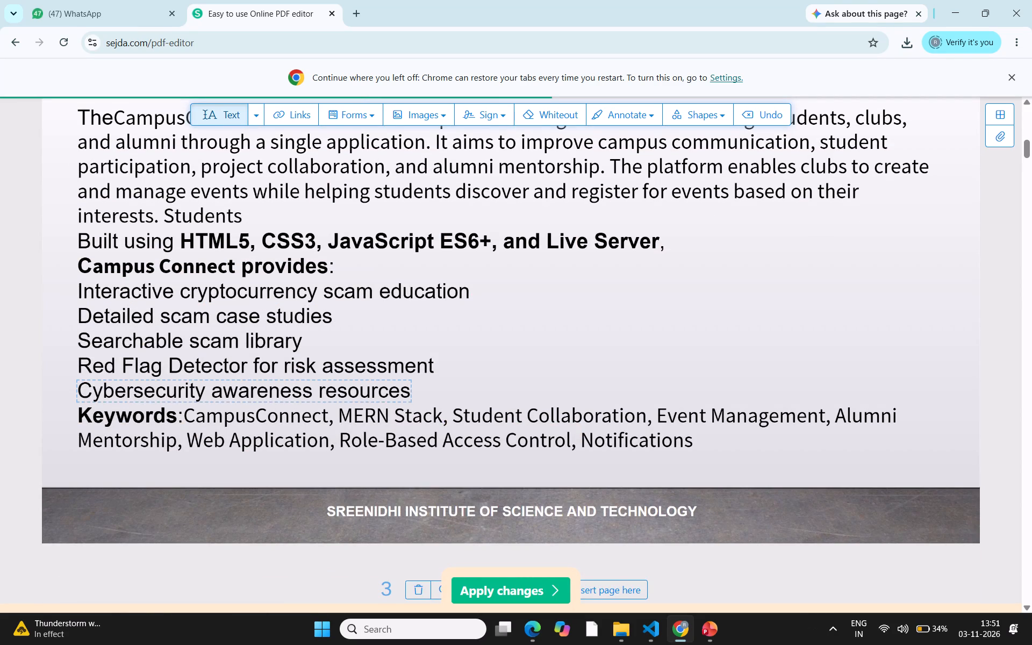
{"action": "left_click", "coordinate": [0, 0]}
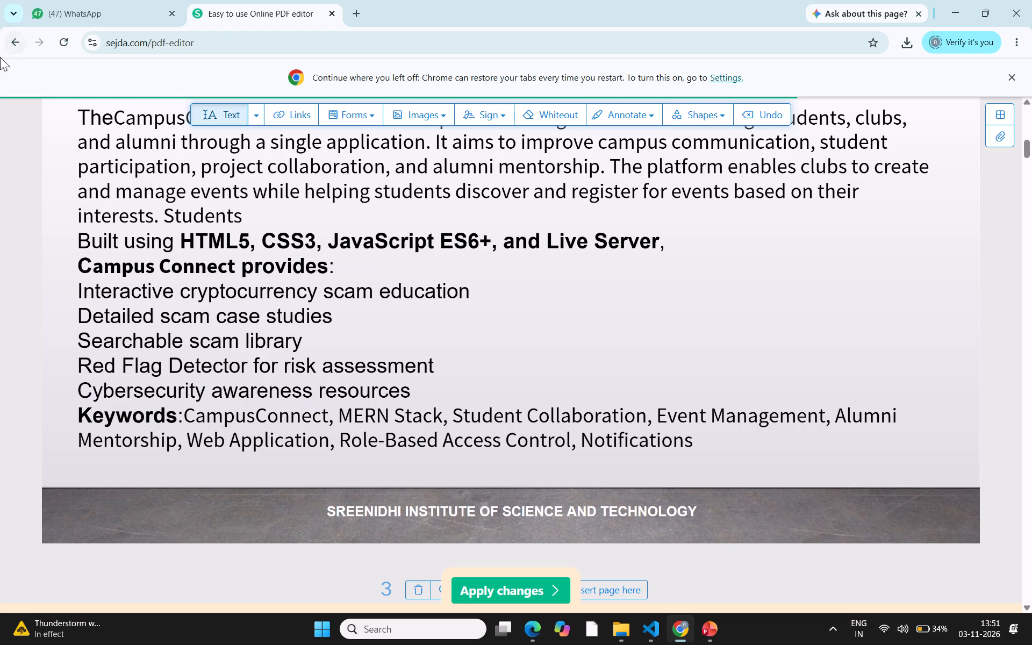
{"action": "left_click", "coordinate": [77, 273]}
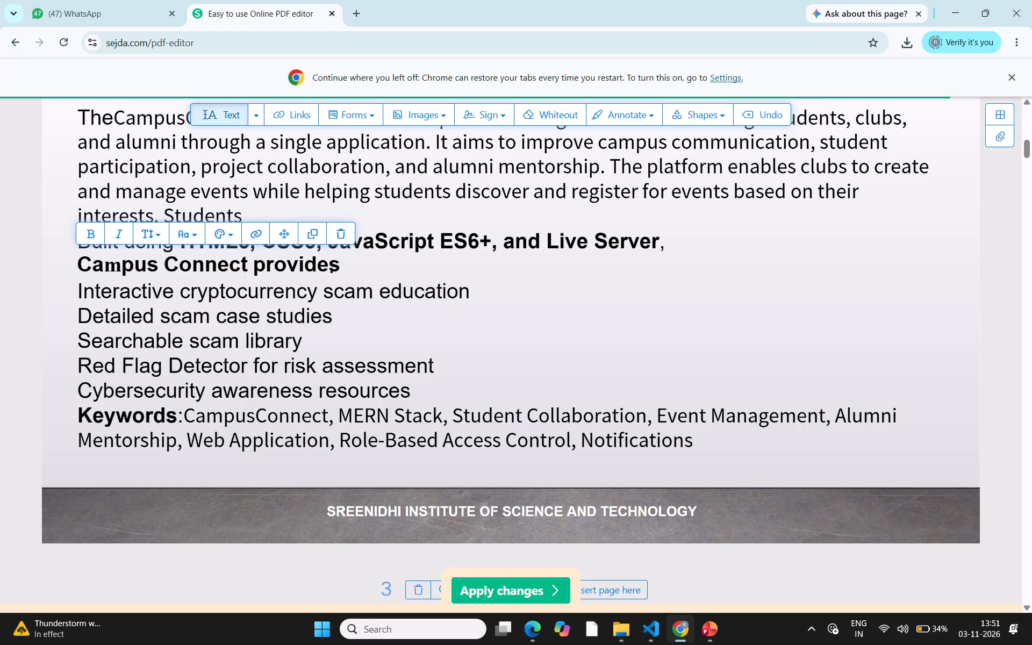
{"action": "left_click", "coordinate": [348, 238]}
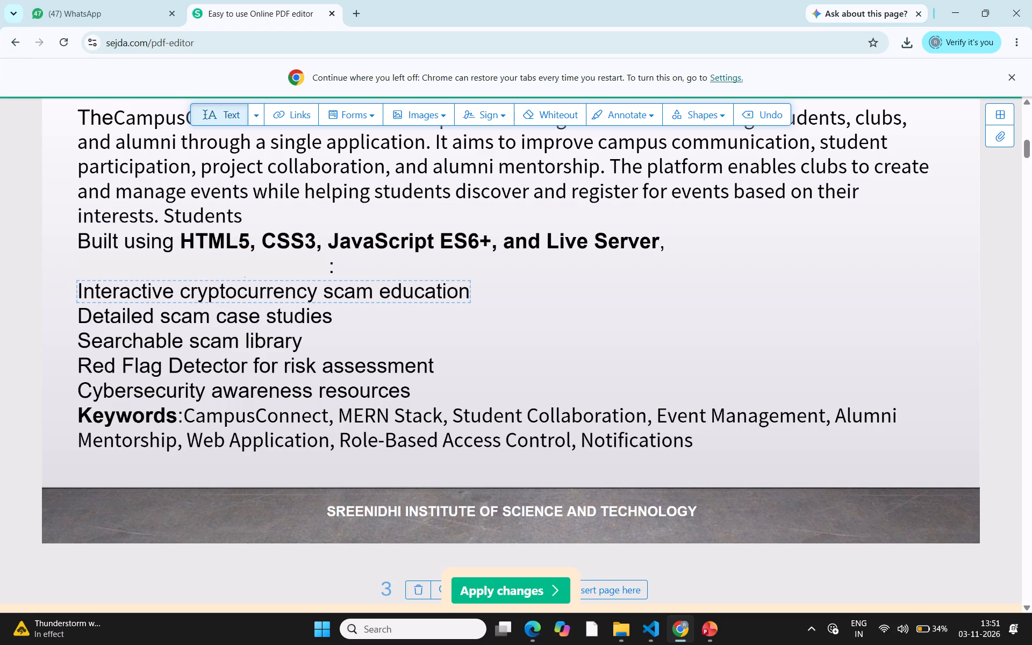
Delete the five feature lines on the Abstract page, from "Interactive cryptocurrency scam education" through "Cybersecurity awareness resources".
{"action": "left_click", "coordinate": [155, 288]}
{"action": "left_click", "coordinate": [341, 256]}
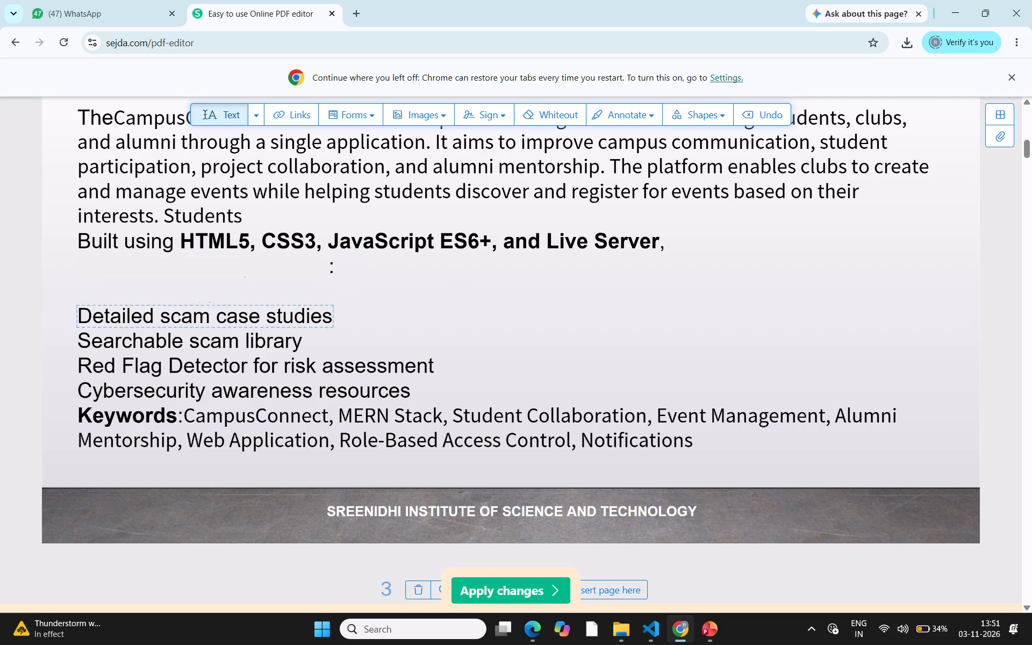
{"action": "left_click", "coordinate": [153, 314]}
{"action": "left_click", "coordinate": [346, 280]}
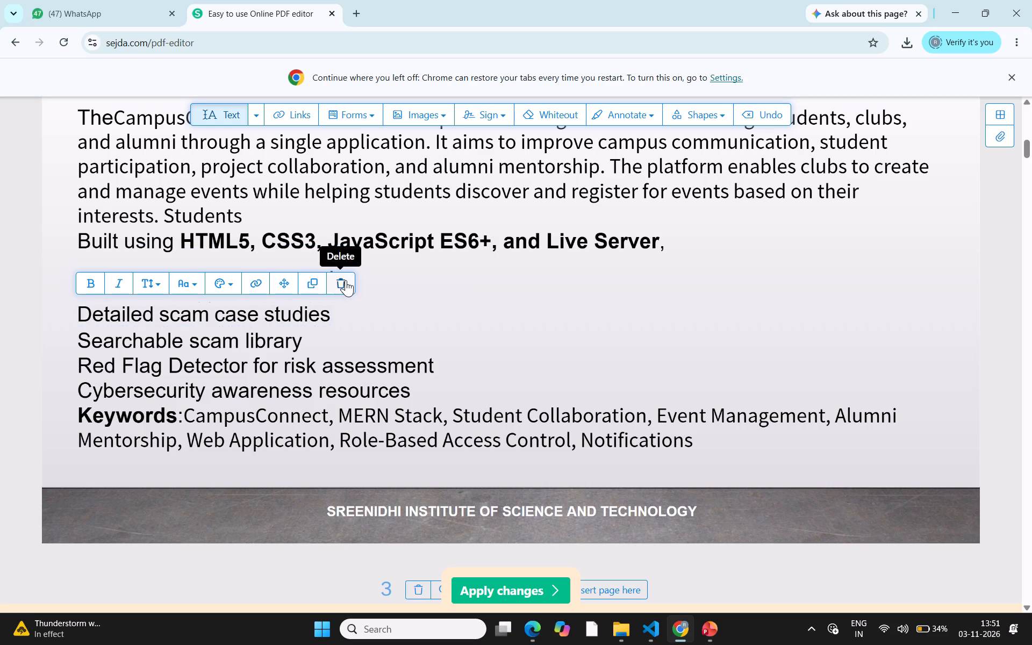
{"action": "left_click", "coordinate": [242, 338]}
{"action": "left_click", "coordinate": [354, 307]}
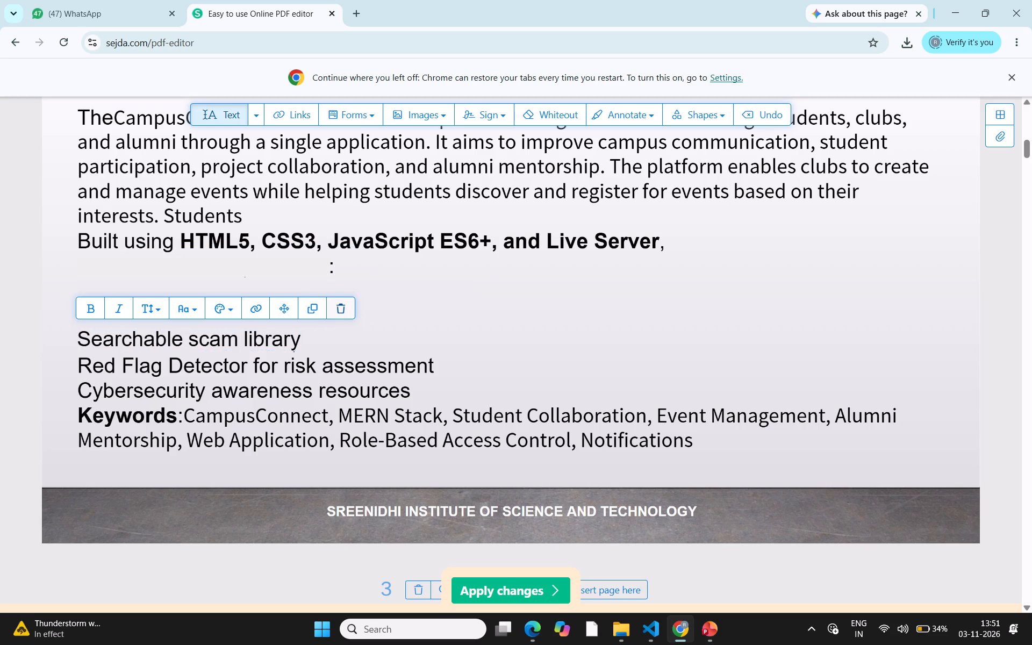
{"action": "left_click", "coordinate": [278, 349]}
{"action": "left_click", "coordinate": [282, 361]}
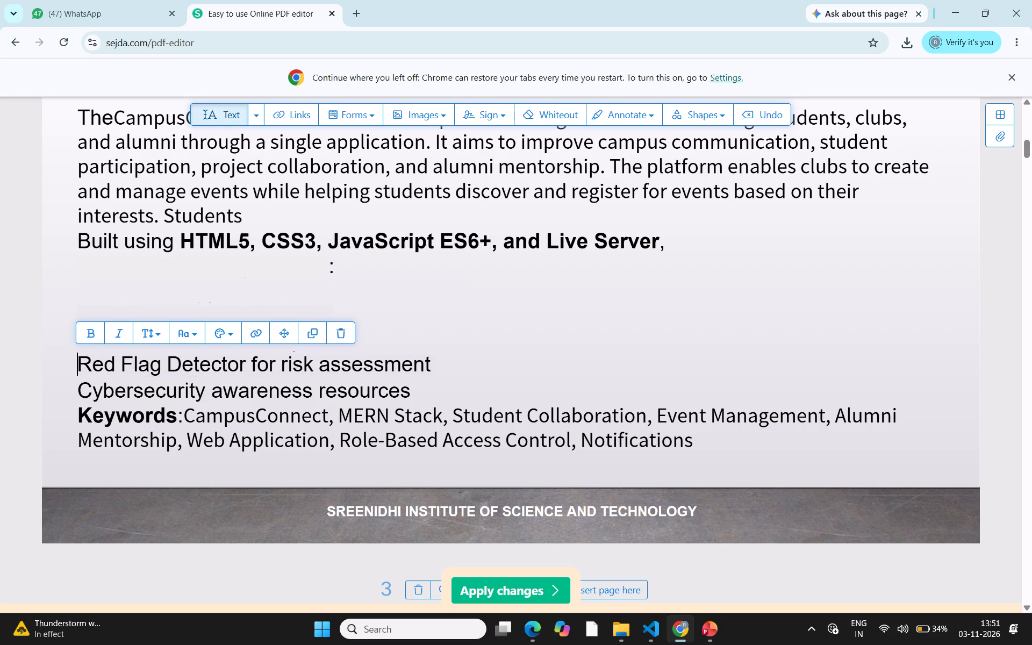
{"action": "left_click", "coordinate": [343, 338]}
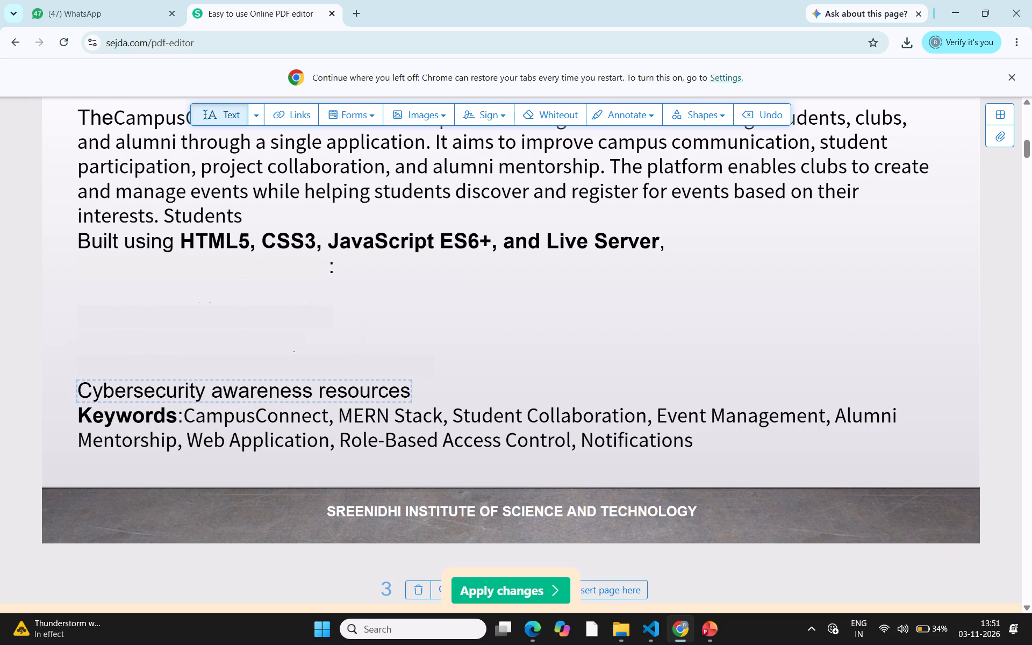
{"action": "left_click", "coordinate": [327, 390]}
{"action": "left_click", "coordinate": [345, 354]}
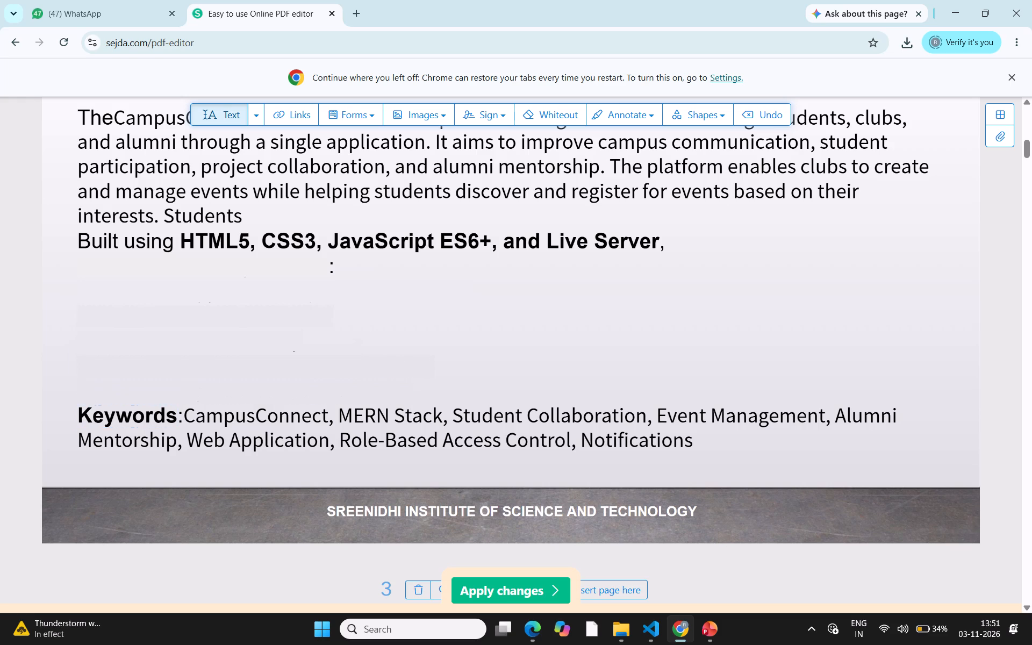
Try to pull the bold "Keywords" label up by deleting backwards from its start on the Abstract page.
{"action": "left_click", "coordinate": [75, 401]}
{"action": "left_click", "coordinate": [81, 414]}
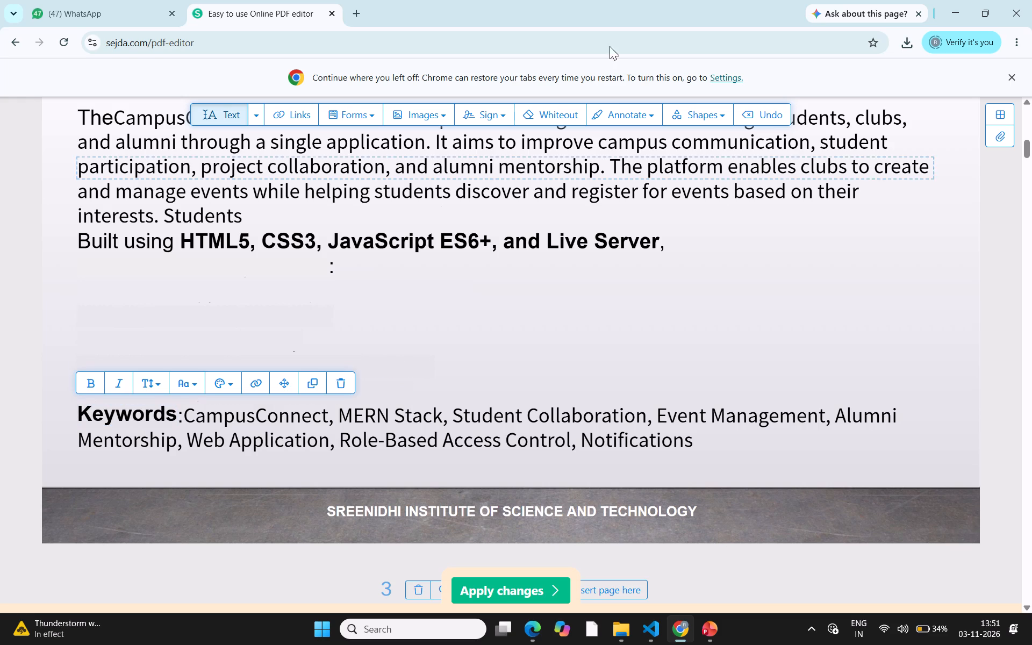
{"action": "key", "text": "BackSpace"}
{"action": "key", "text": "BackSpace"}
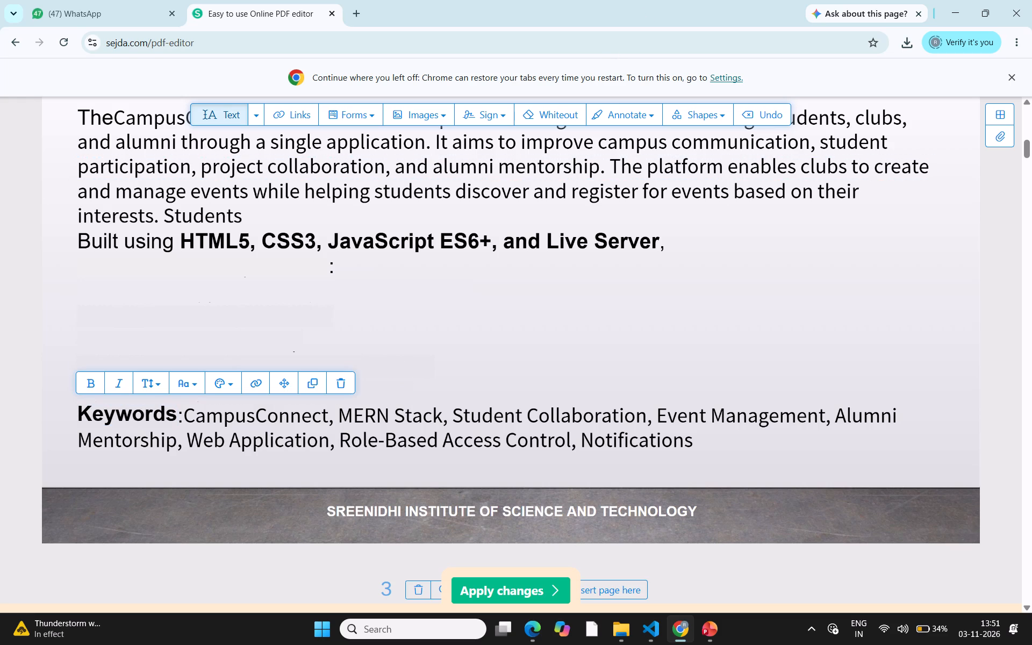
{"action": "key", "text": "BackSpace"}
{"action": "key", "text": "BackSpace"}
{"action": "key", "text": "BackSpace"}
Move the bold "Keywords" label up into the cleared space, just below the "Built using" line.
{"action": "left_click_drag", "start_coordinate": [77, 411], "coordinate": [451, 454]}
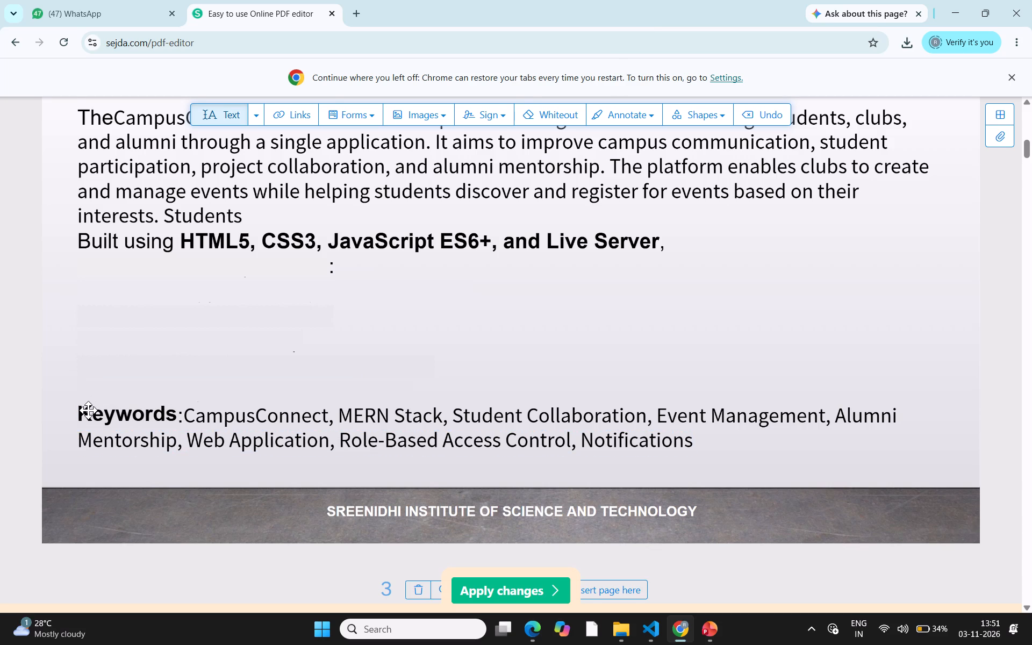
{"action": "left_click_drag", "start_coordinate": [88, 410], "coordinate": [111, 269]}
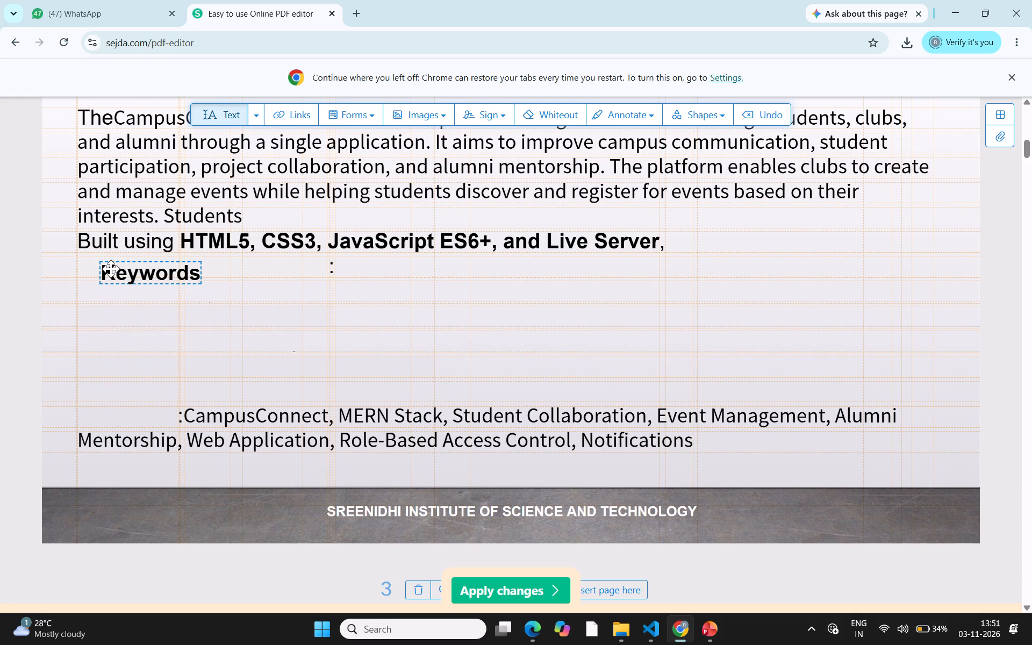
{"action": "left_click_drag", "start_coordinate": [111, 269], "coordinate": [92, 259]}
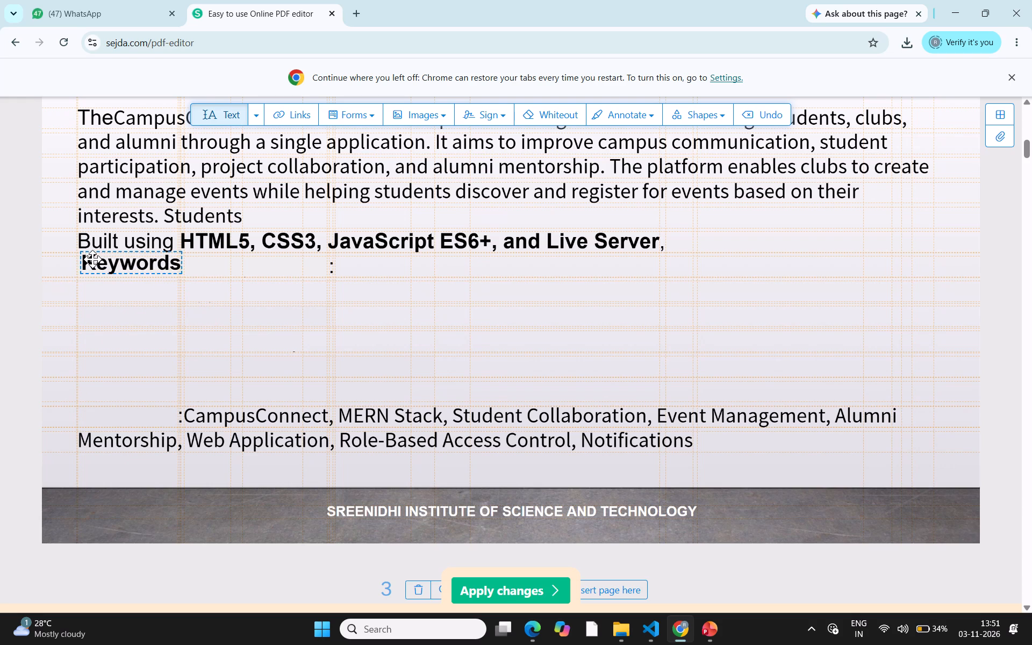
{"action": "left_click_drag", "start_coordinate": [92, 259], "coordinate": [87, 284]}
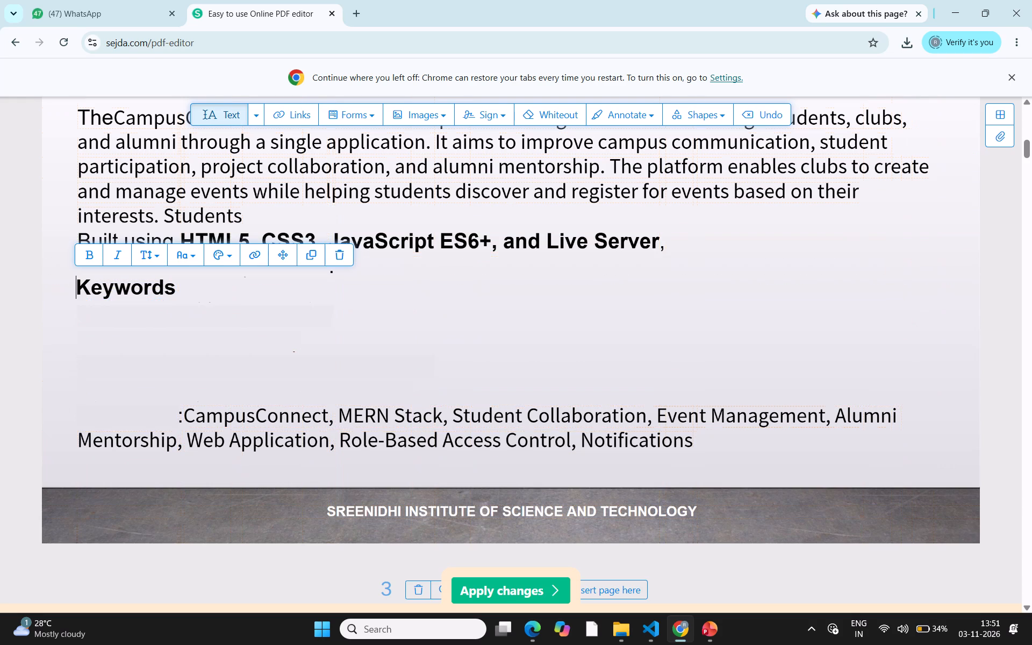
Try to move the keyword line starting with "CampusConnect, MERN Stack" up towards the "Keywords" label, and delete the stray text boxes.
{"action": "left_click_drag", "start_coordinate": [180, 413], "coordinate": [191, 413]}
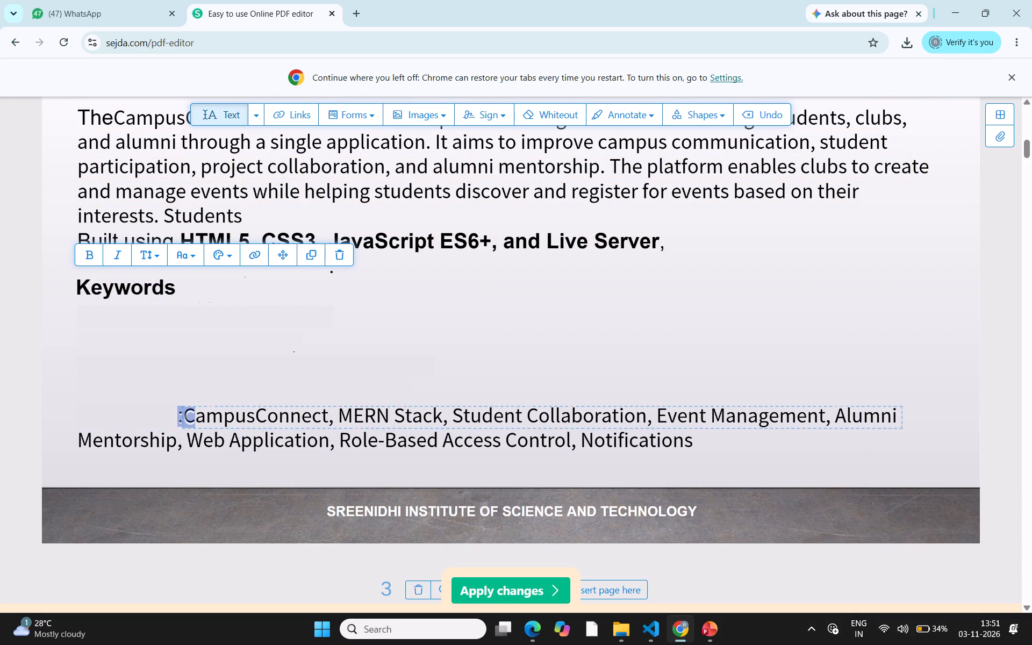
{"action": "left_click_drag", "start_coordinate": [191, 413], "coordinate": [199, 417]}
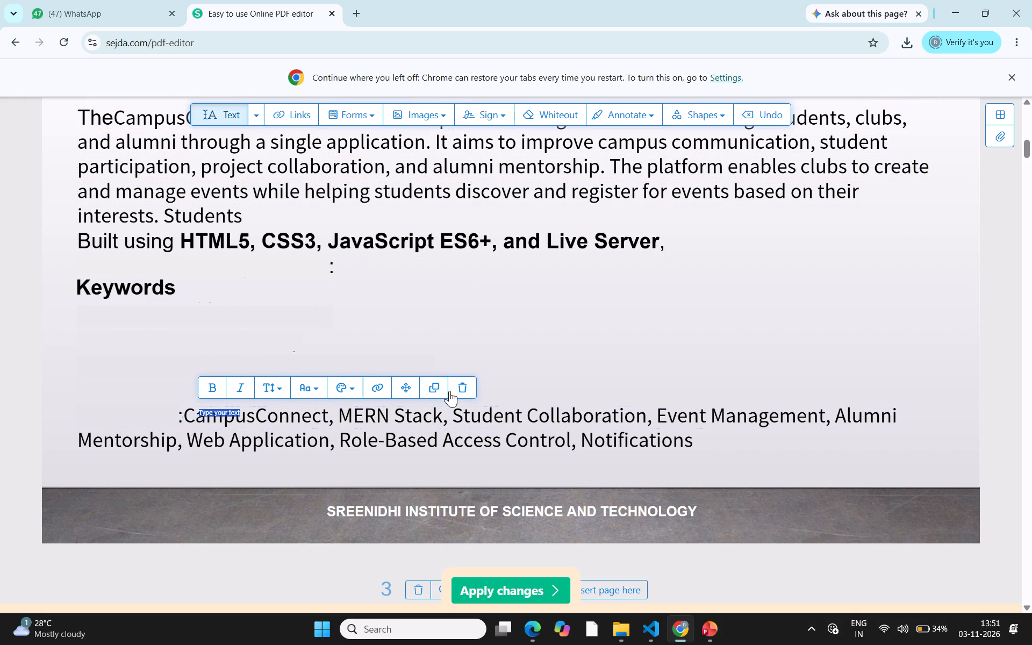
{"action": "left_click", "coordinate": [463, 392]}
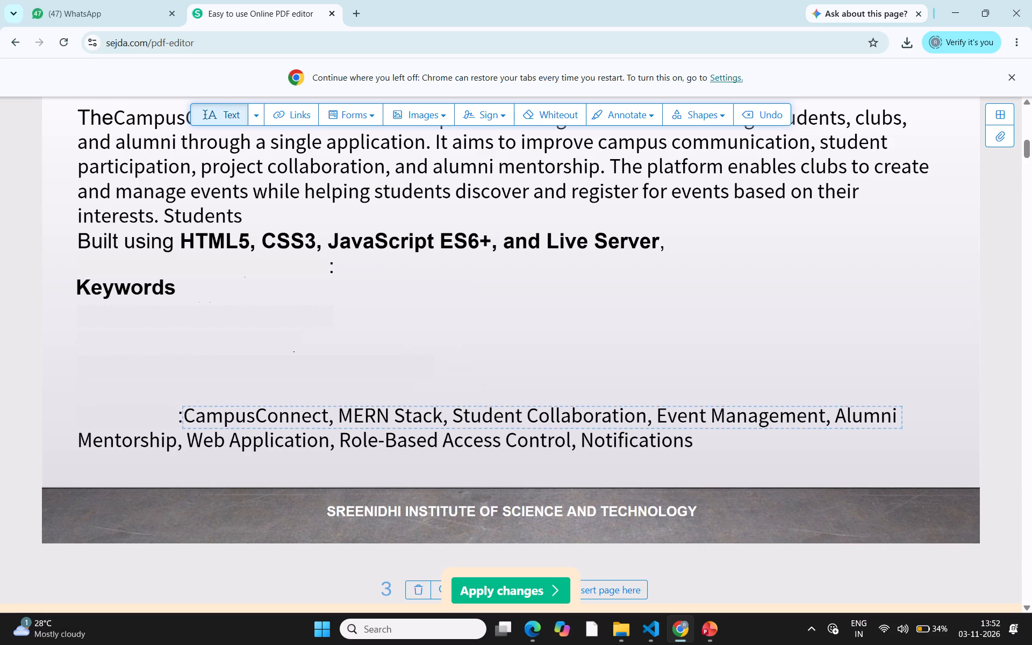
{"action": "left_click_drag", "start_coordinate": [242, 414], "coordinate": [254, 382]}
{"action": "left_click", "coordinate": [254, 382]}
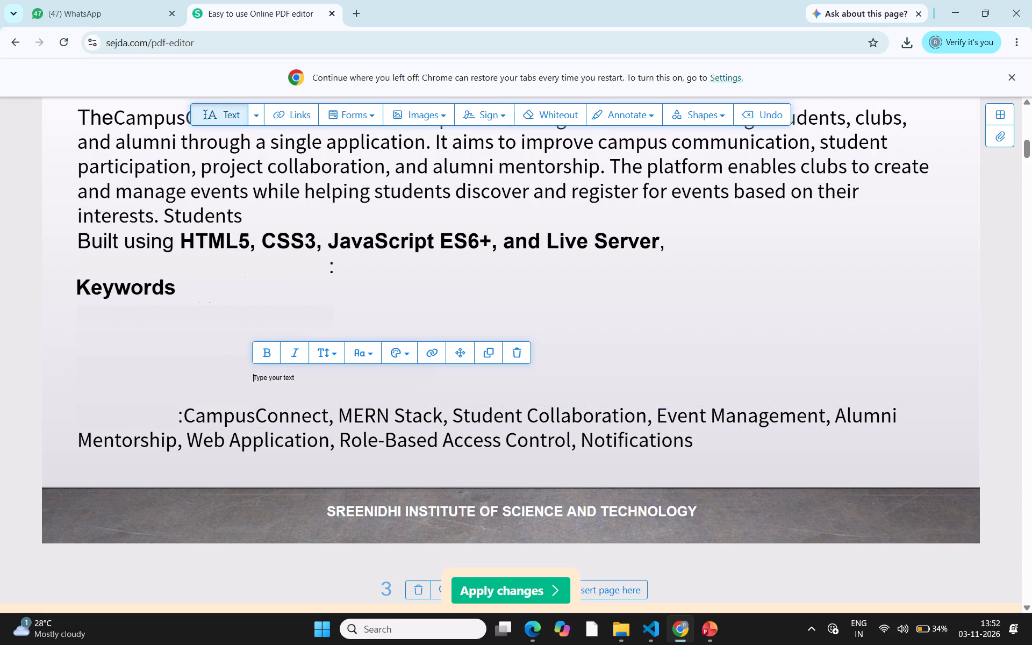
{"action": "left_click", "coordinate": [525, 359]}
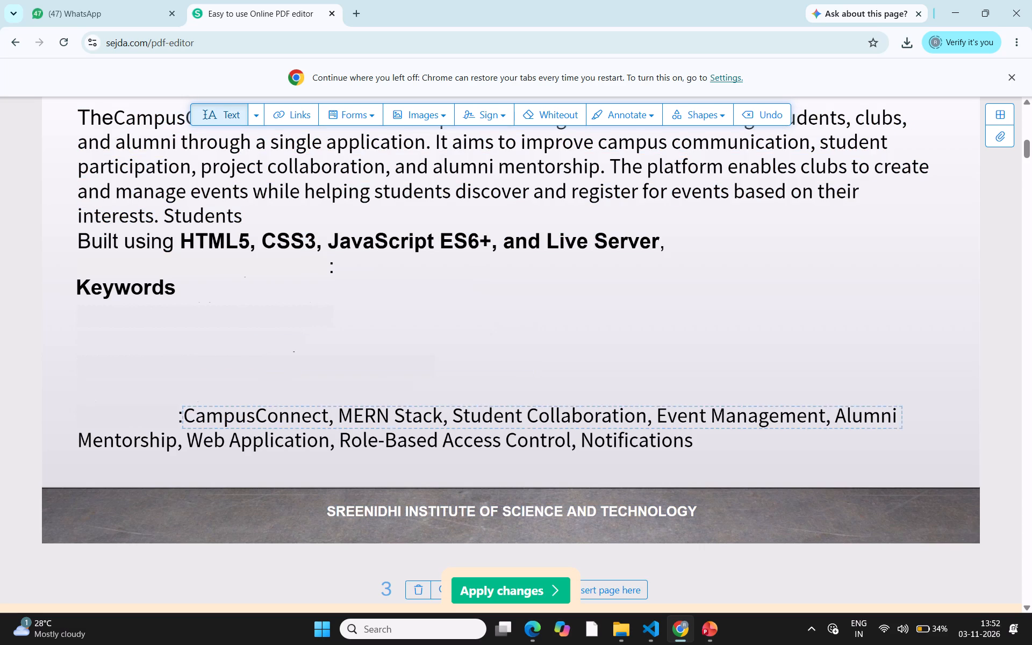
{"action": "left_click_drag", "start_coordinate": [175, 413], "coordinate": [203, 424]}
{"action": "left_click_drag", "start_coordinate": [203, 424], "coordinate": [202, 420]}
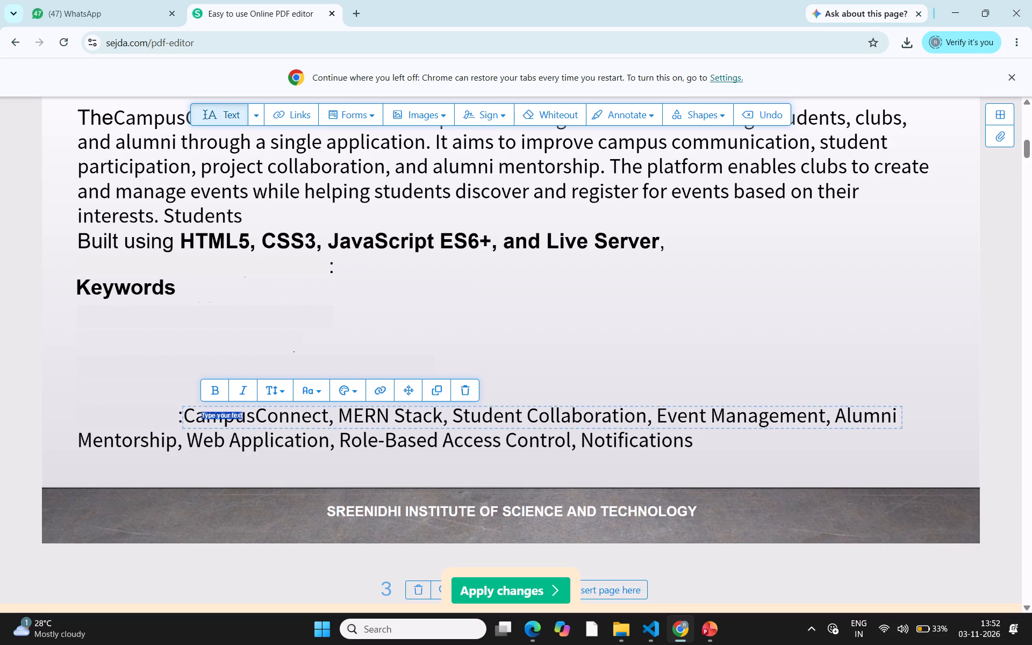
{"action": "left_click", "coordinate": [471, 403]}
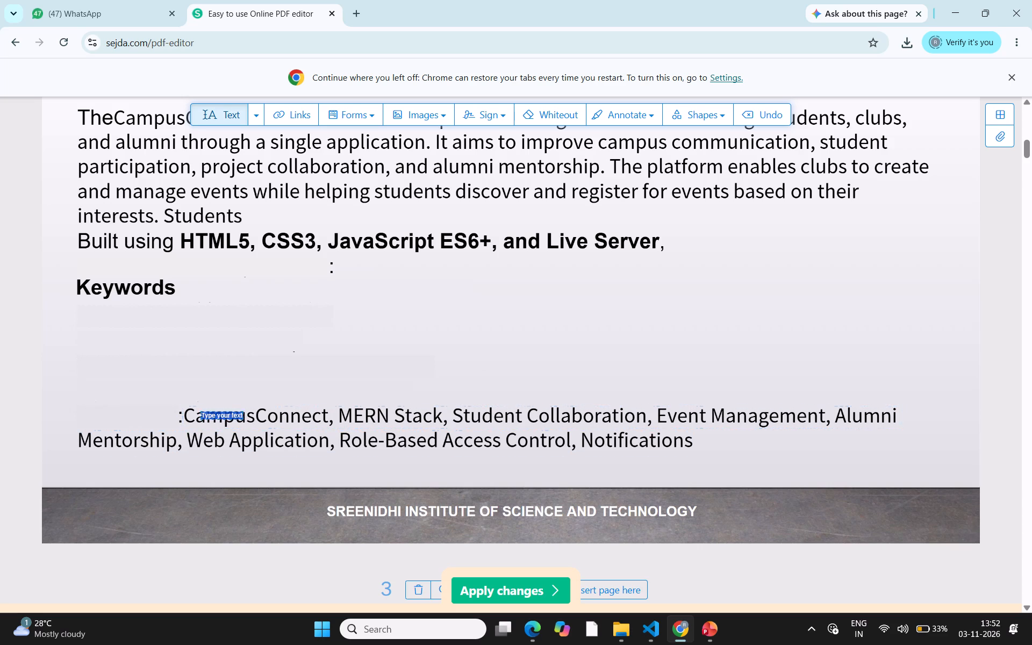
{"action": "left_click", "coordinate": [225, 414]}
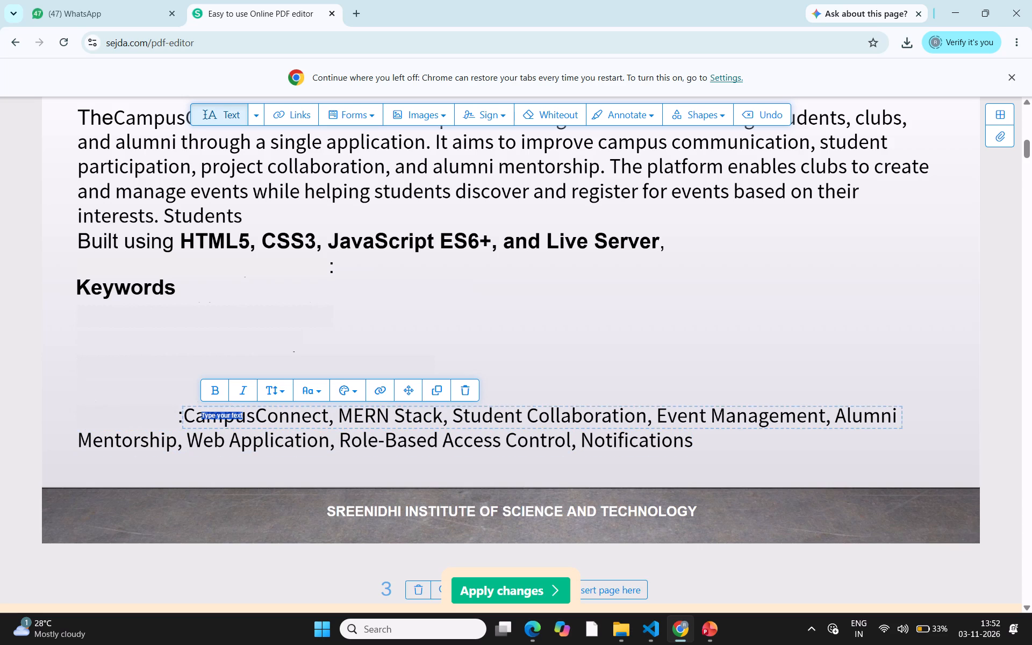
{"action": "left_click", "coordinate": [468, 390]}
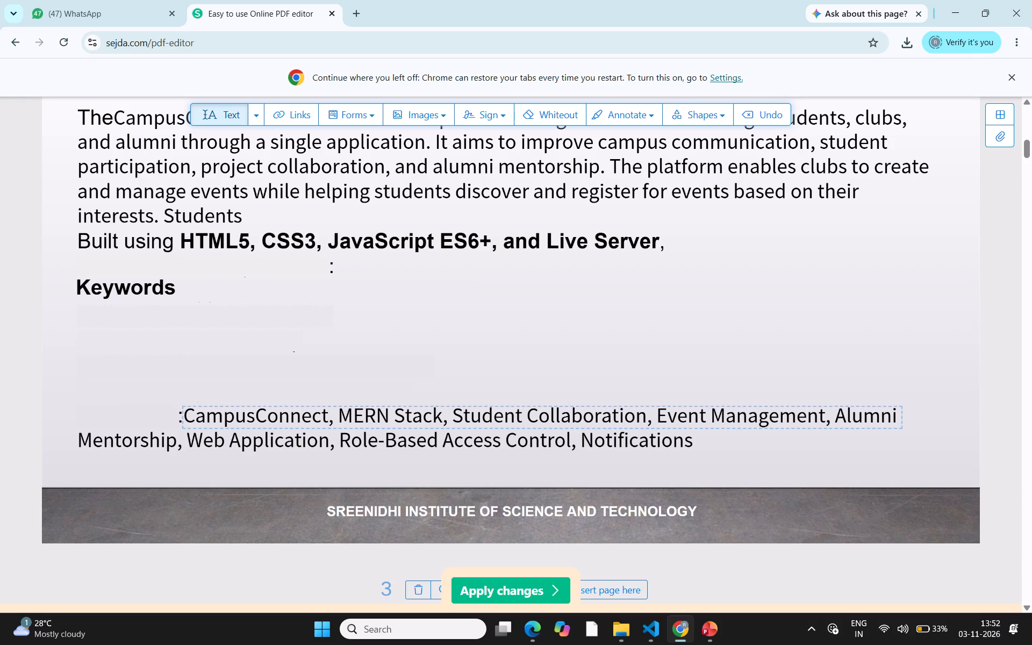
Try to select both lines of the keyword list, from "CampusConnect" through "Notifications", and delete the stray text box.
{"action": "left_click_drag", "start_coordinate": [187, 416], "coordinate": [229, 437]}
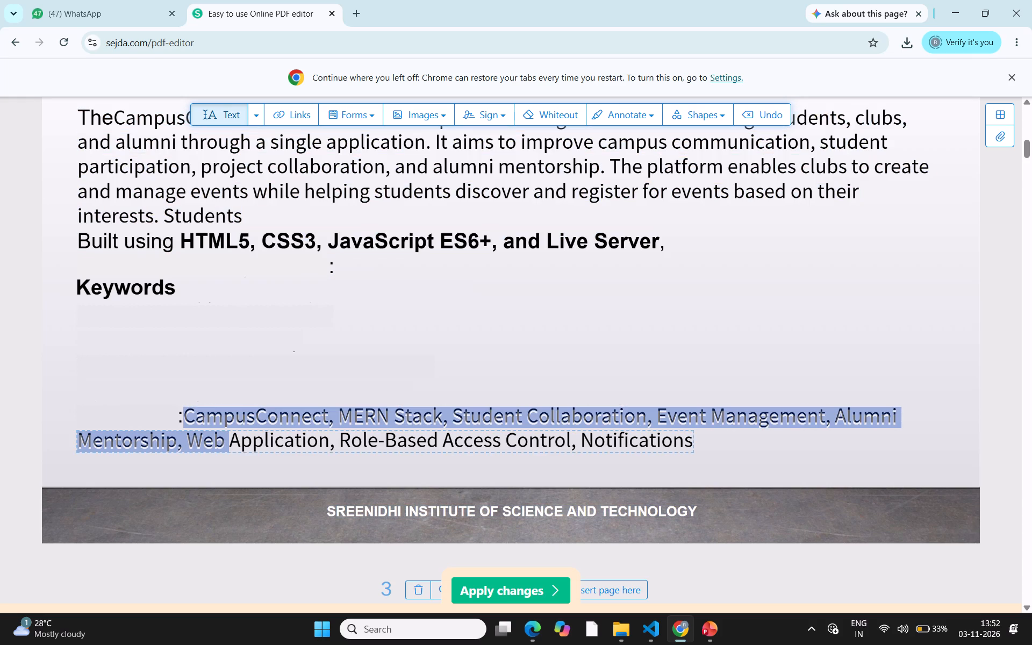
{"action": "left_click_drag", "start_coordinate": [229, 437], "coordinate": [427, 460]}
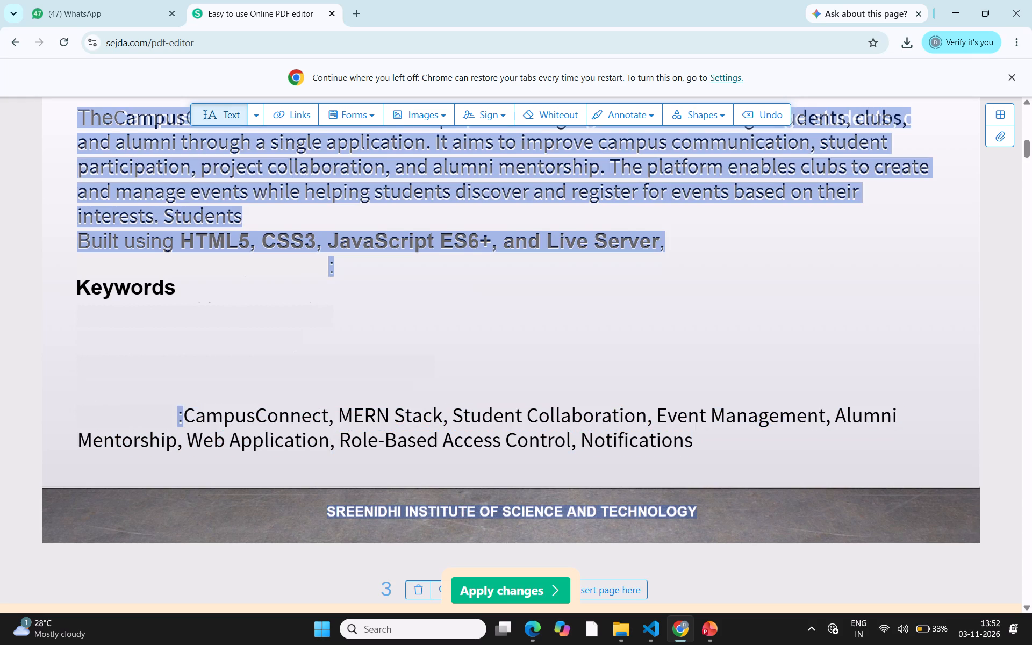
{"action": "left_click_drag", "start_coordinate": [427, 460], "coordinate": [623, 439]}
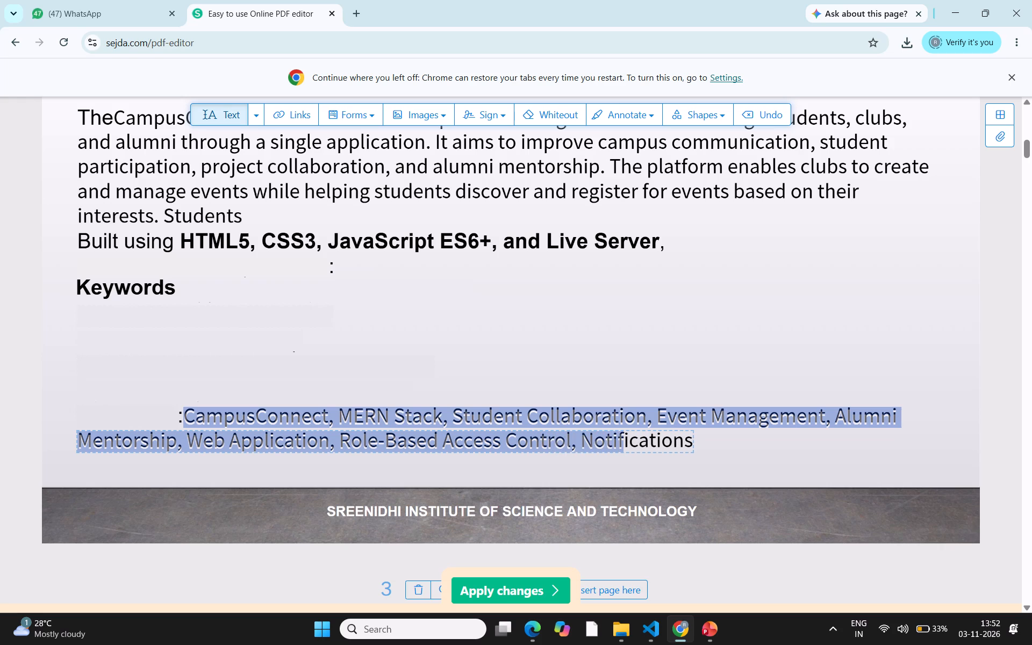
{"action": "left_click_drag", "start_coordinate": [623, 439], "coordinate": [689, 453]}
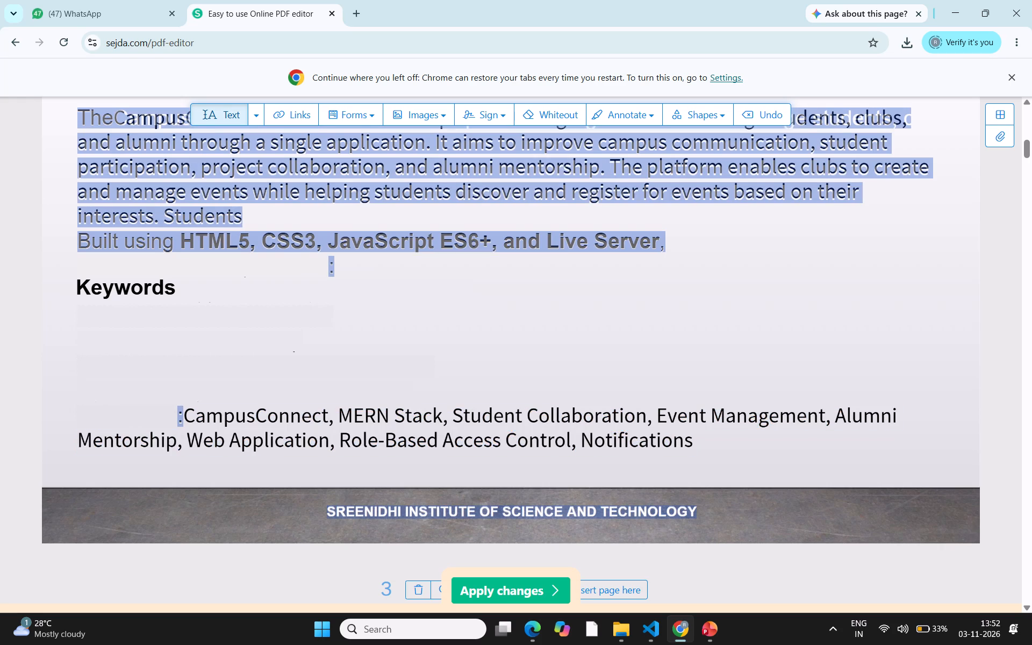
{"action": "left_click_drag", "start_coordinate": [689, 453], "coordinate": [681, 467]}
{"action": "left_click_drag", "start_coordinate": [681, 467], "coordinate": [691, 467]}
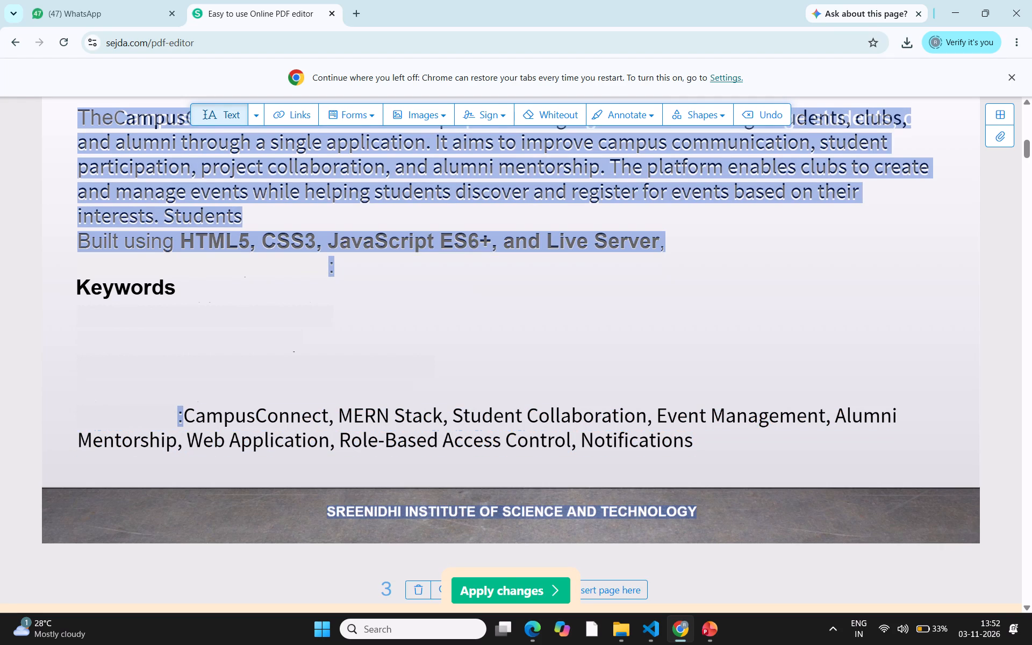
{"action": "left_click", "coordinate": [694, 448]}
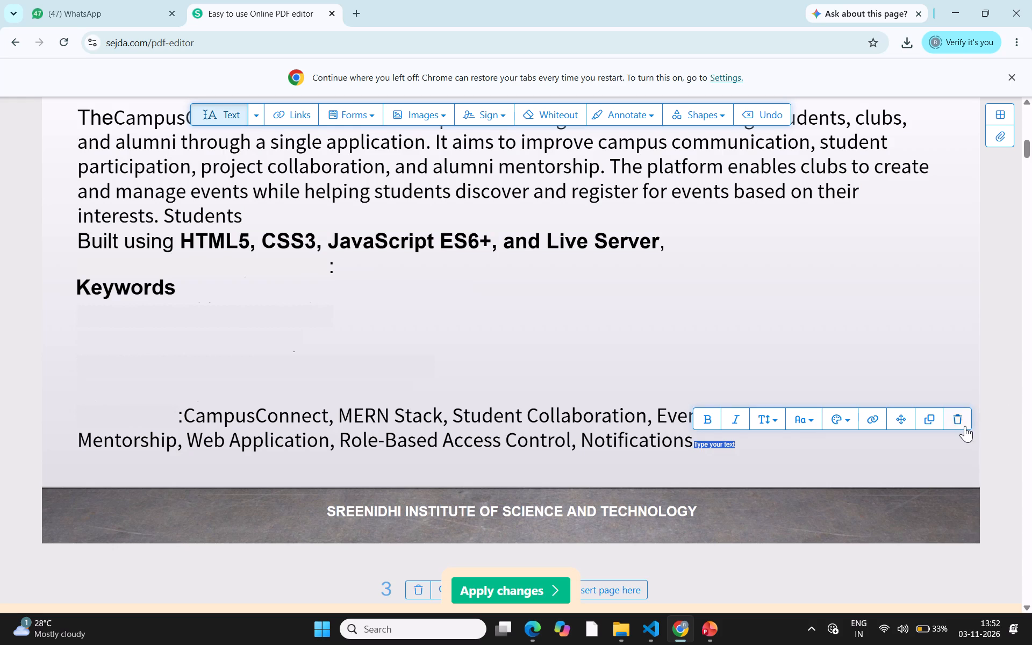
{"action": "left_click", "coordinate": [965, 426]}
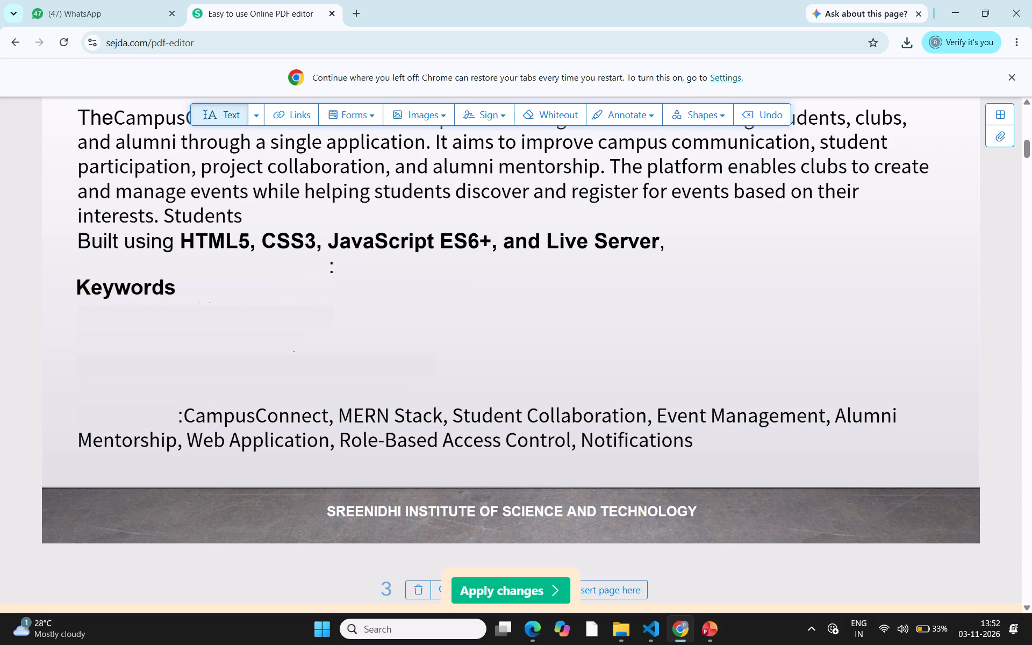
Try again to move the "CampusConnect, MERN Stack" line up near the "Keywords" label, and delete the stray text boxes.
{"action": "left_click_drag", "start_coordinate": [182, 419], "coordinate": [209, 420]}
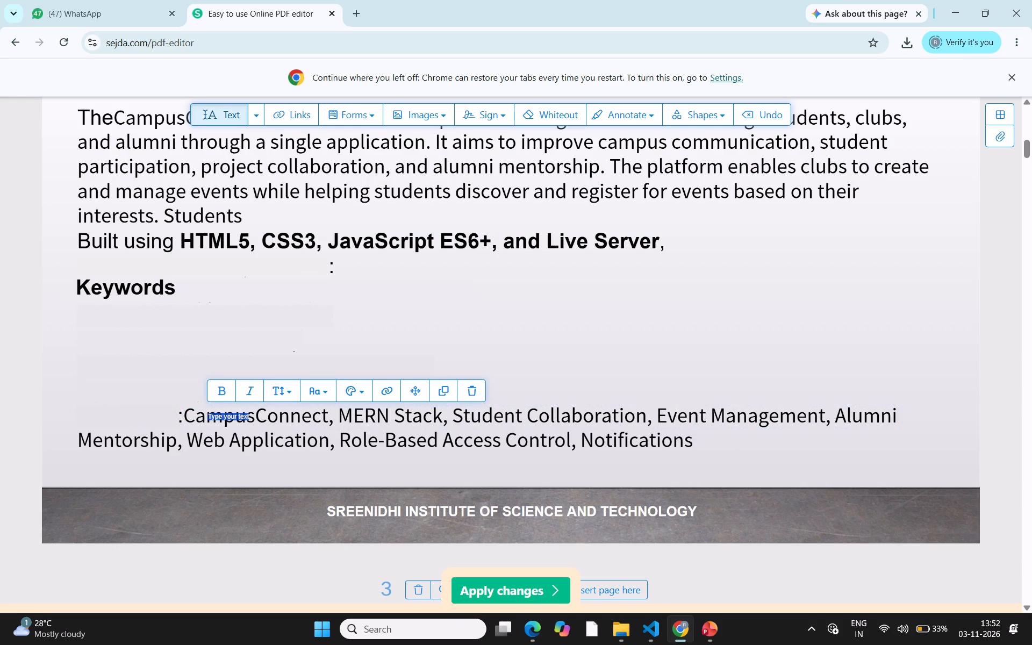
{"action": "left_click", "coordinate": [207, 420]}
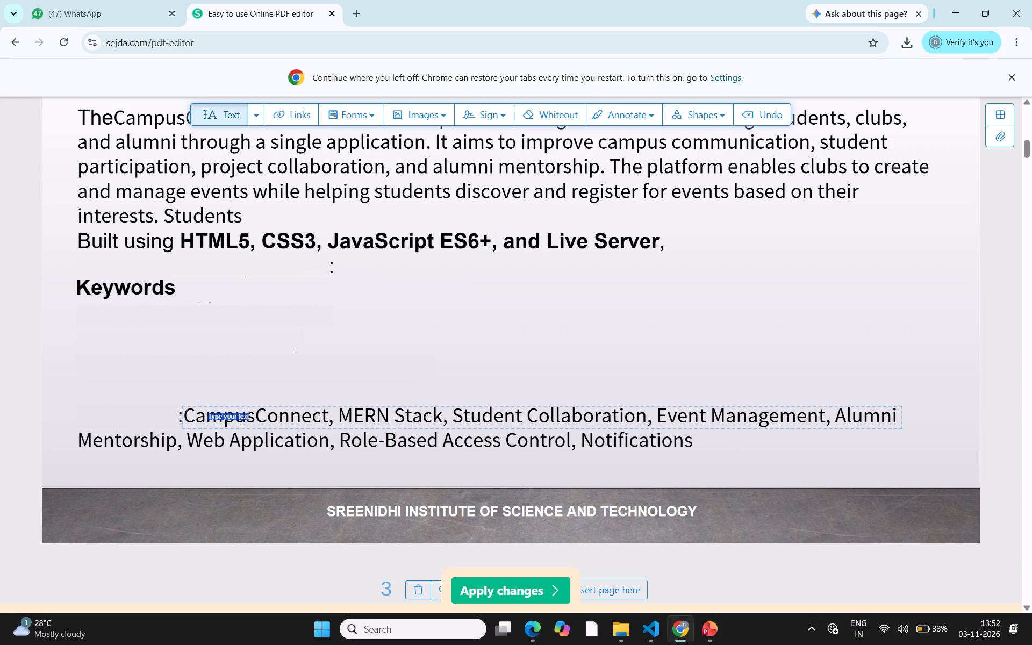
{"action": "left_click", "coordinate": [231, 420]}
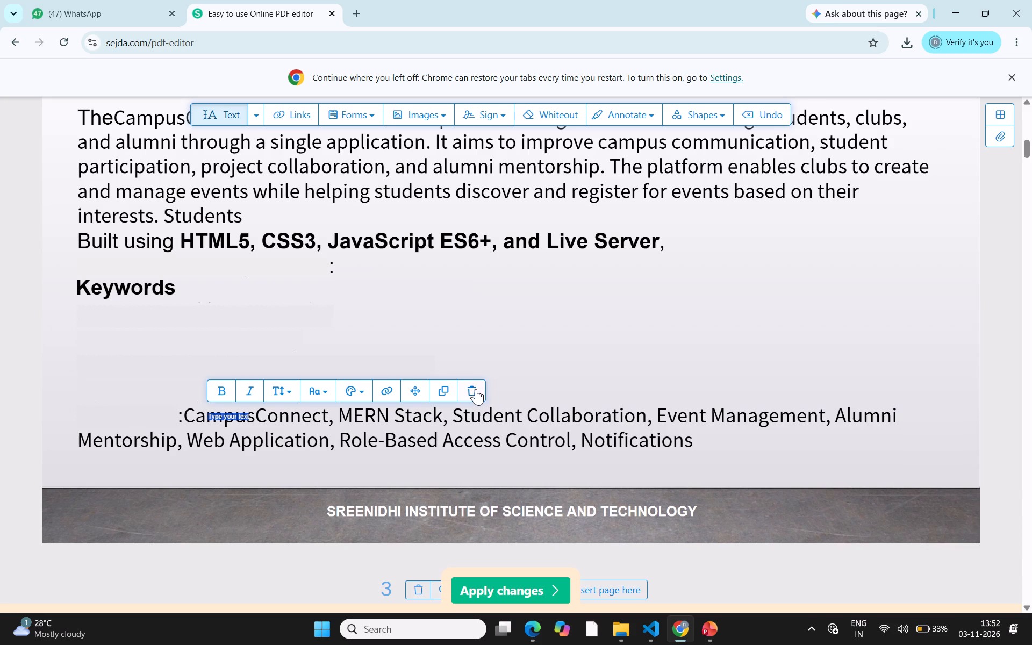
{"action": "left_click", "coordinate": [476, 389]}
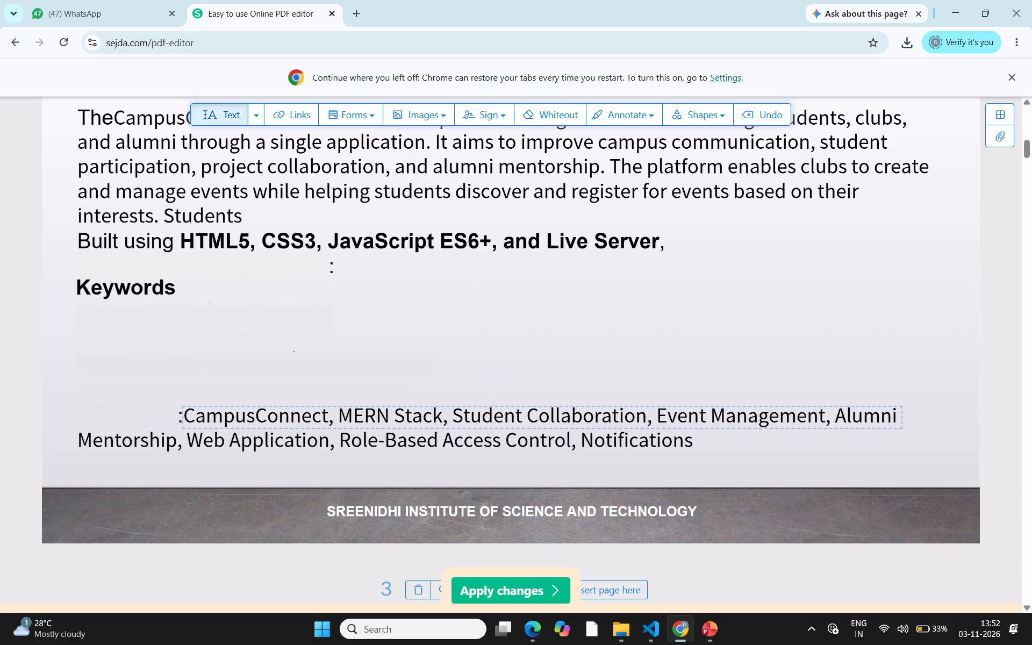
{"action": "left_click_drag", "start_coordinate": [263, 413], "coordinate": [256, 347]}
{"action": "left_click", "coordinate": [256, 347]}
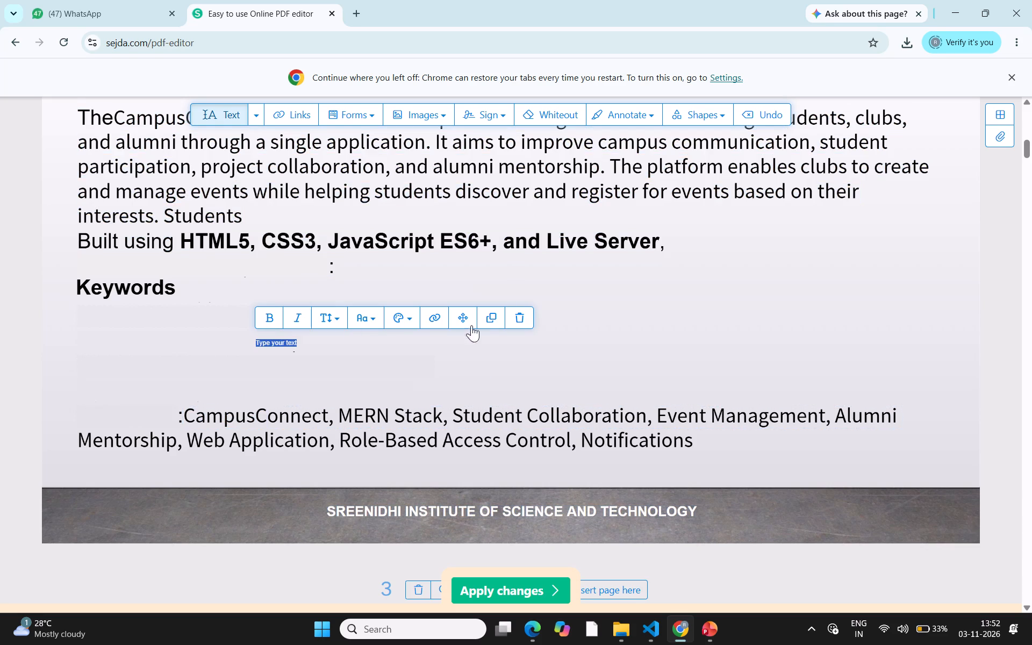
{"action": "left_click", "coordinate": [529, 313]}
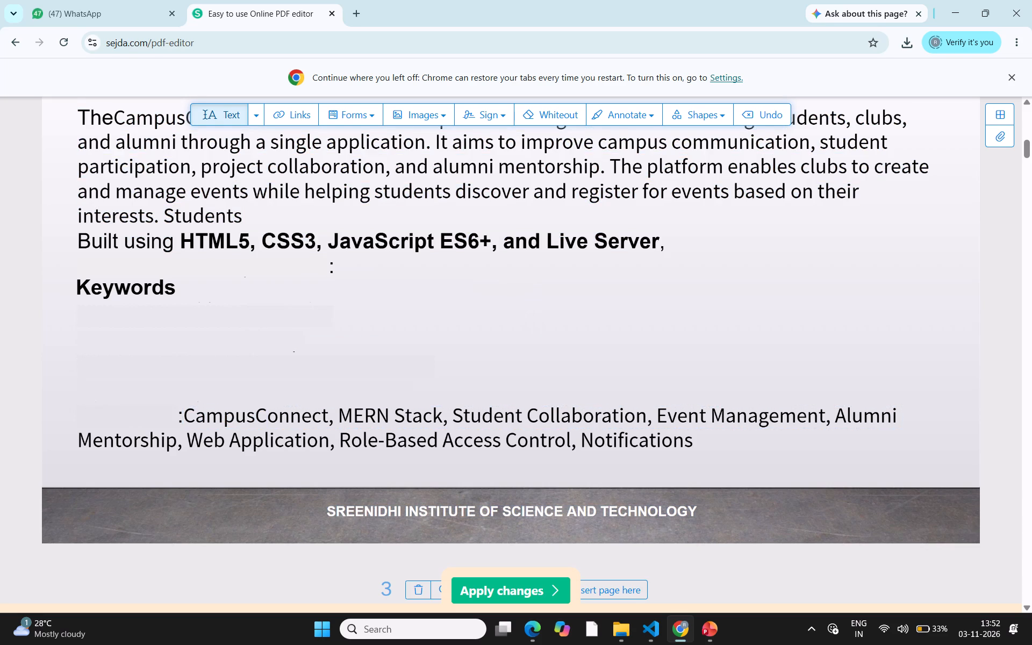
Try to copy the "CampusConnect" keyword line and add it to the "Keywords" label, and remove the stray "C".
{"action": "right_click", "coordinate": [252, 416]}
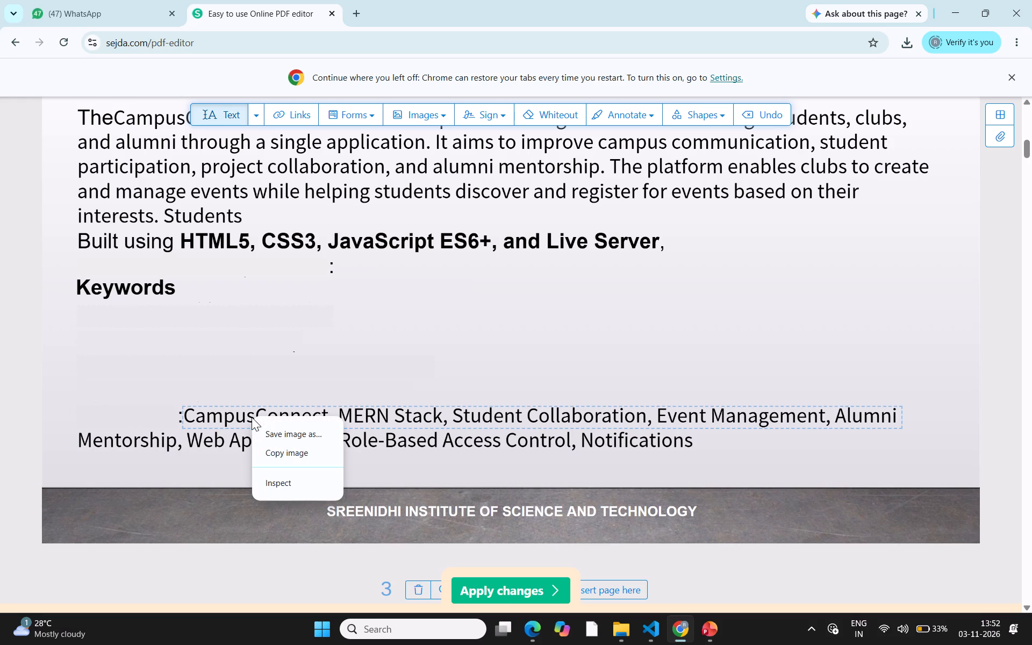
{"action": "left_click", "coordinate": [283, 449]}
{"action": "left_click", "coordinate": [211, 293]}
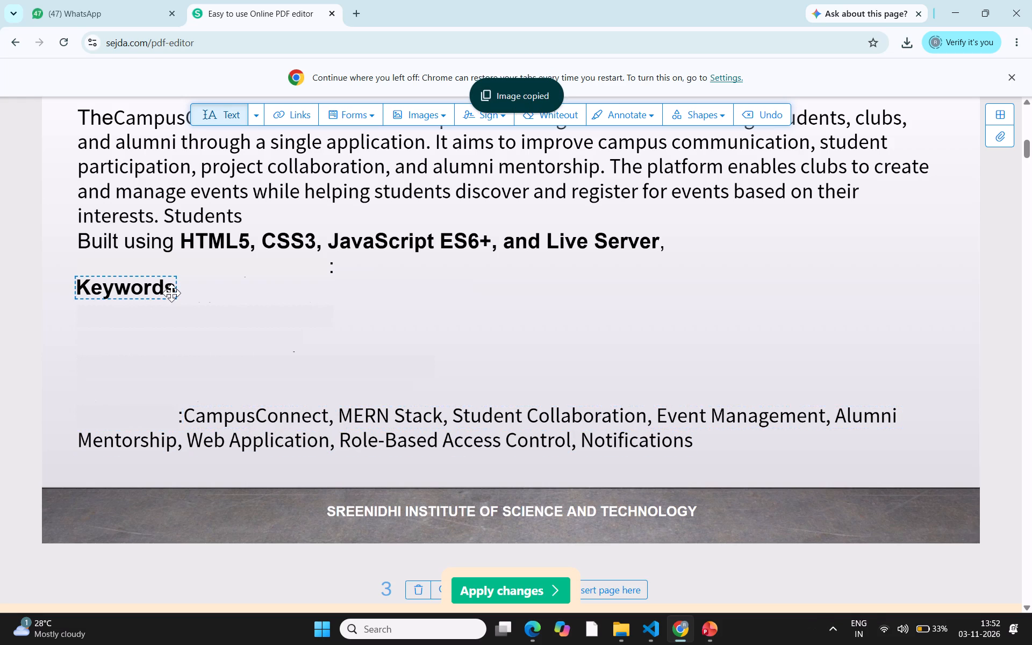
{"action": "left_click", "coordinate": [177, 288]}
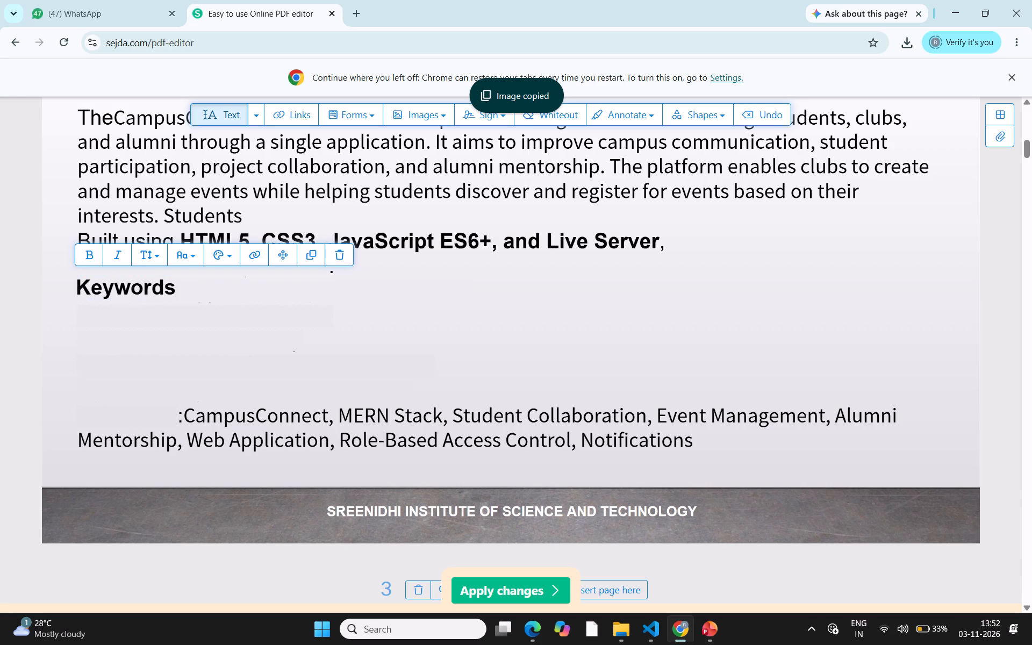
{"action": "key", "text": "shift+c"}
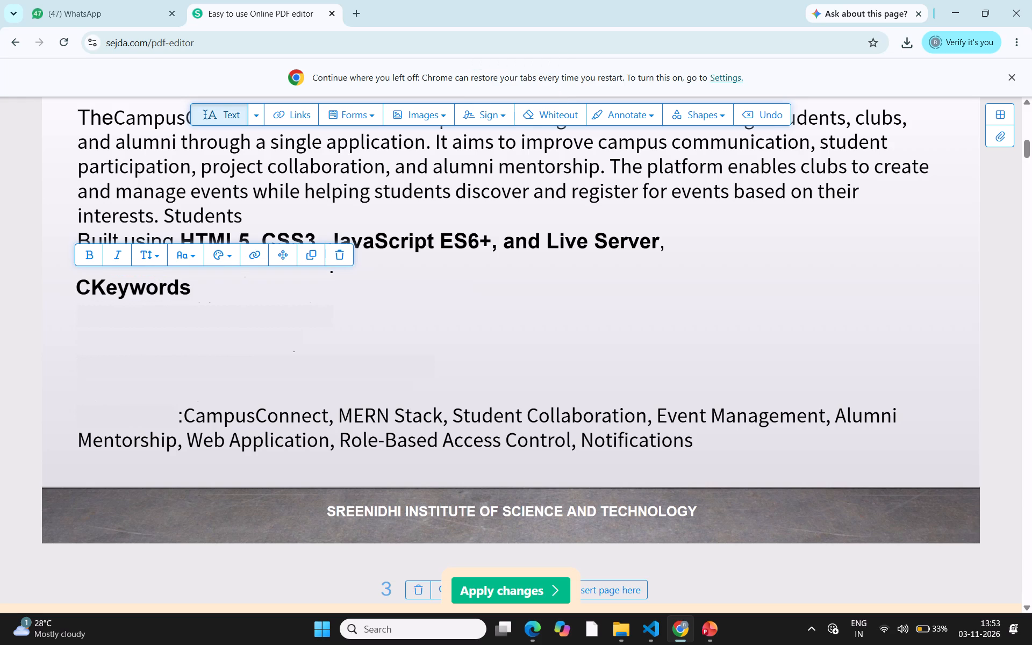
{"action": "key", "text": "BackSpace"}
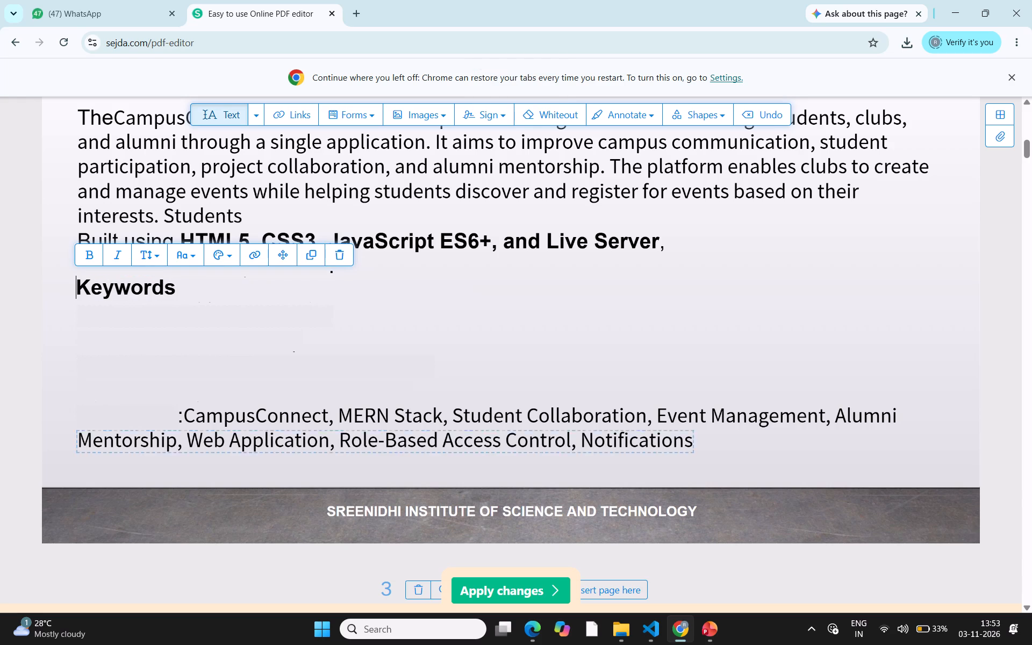
Open the "CampusConnect, MERN Stack" line for editing and try to place the cursor at the end of the "Keywords" label.
{"action": "left_click", "coordinate": [211, 412]}
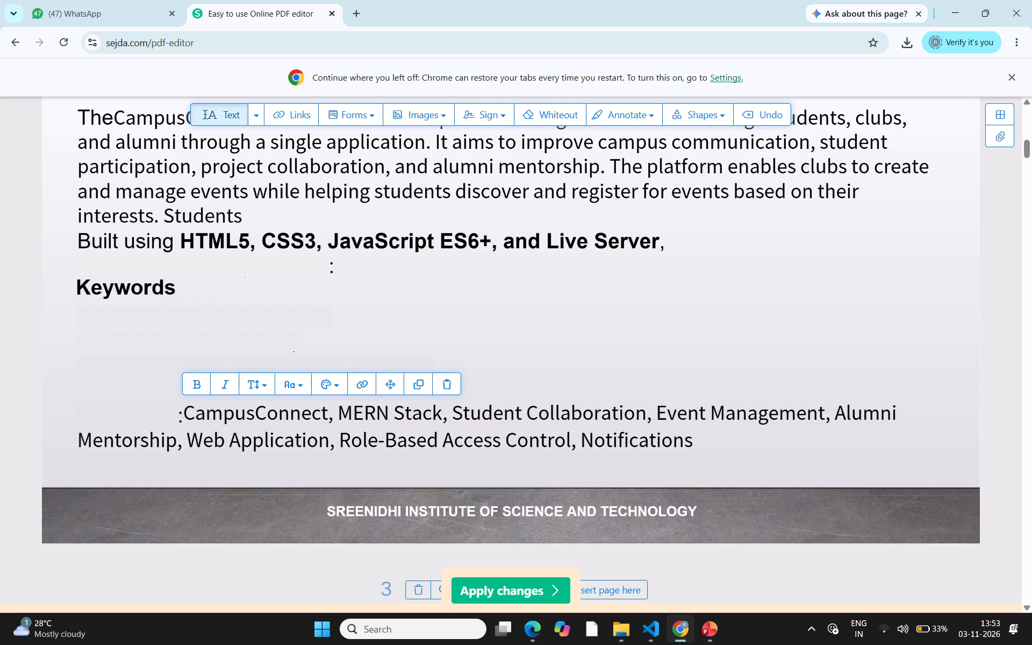
{"action": "left_click", "coordinate": [197, 288]}
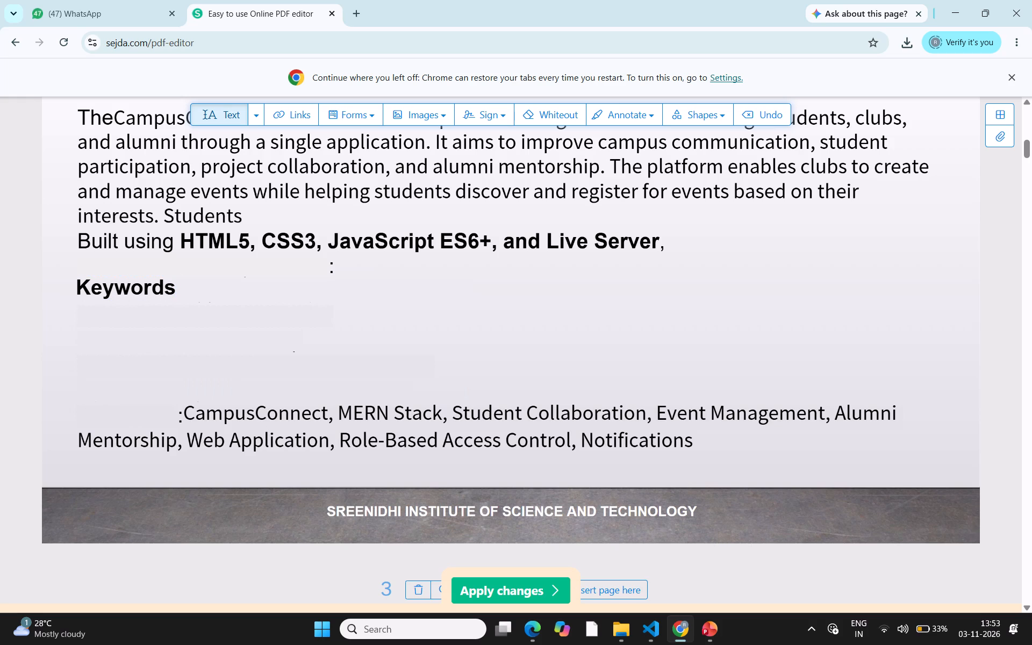
{"action": "left_click", "coordinate": [180, 283]}
{"action": "triple_click", "coordinate": [181, 292]}
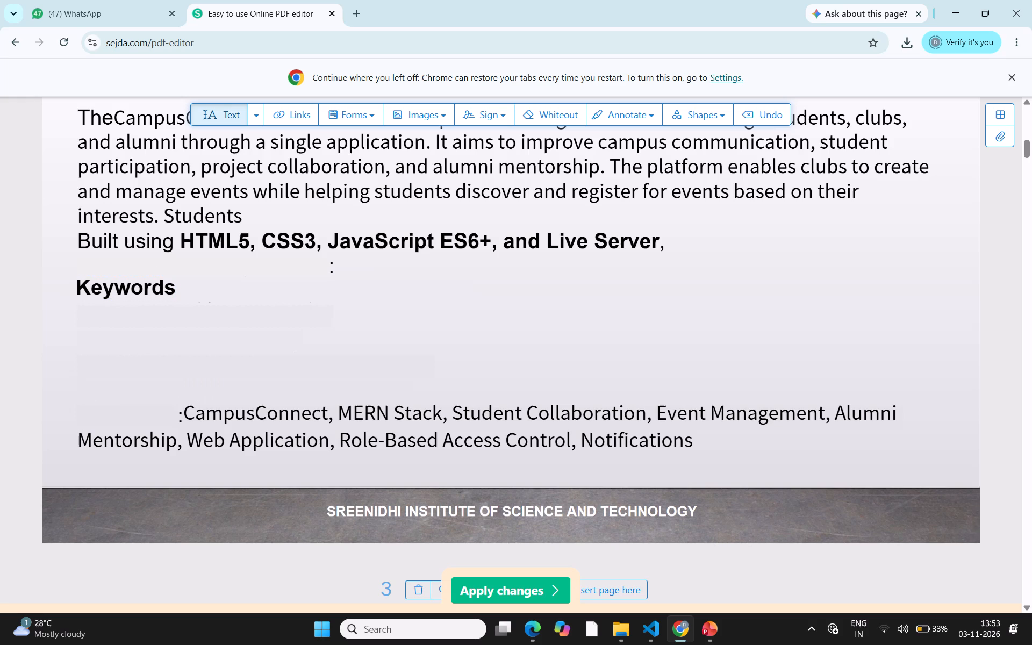
{"action": "left_click", "coordinate": [181, 289]}
{"action": "double_click", "coordinate": [181, 289]}
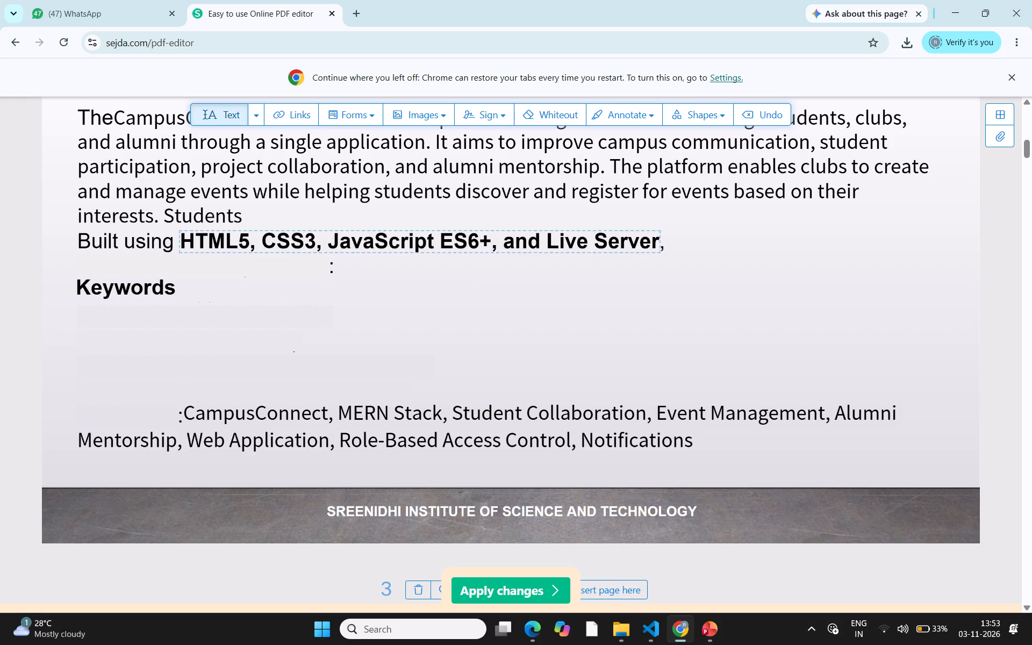
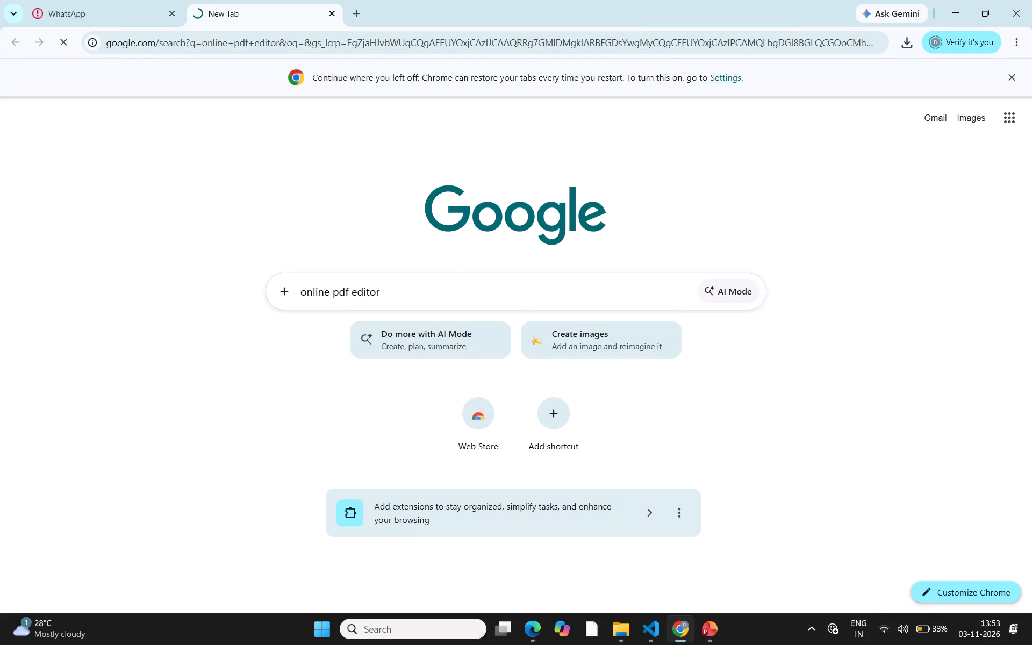
Search the web for "online pdf editor".
{"action": "left_click", "coordinate": [507, 306]}
{"action": "key", "text": "Return"}
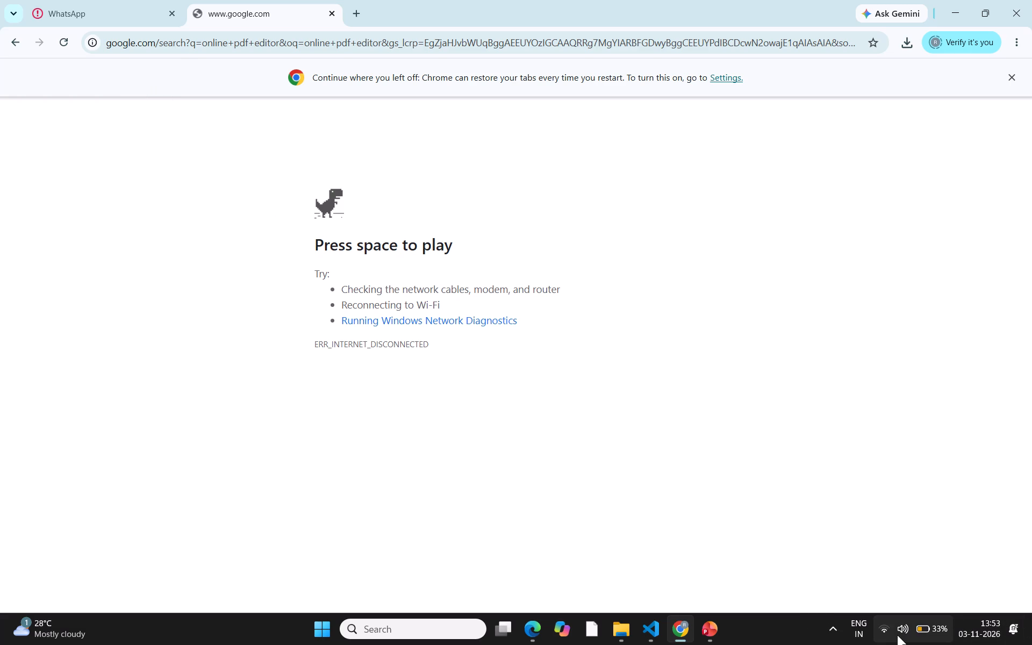
Open the list of available Wi-Fi networks and look through it for one to join.
{"action": "left_click", "coordinate": [881, 623]}
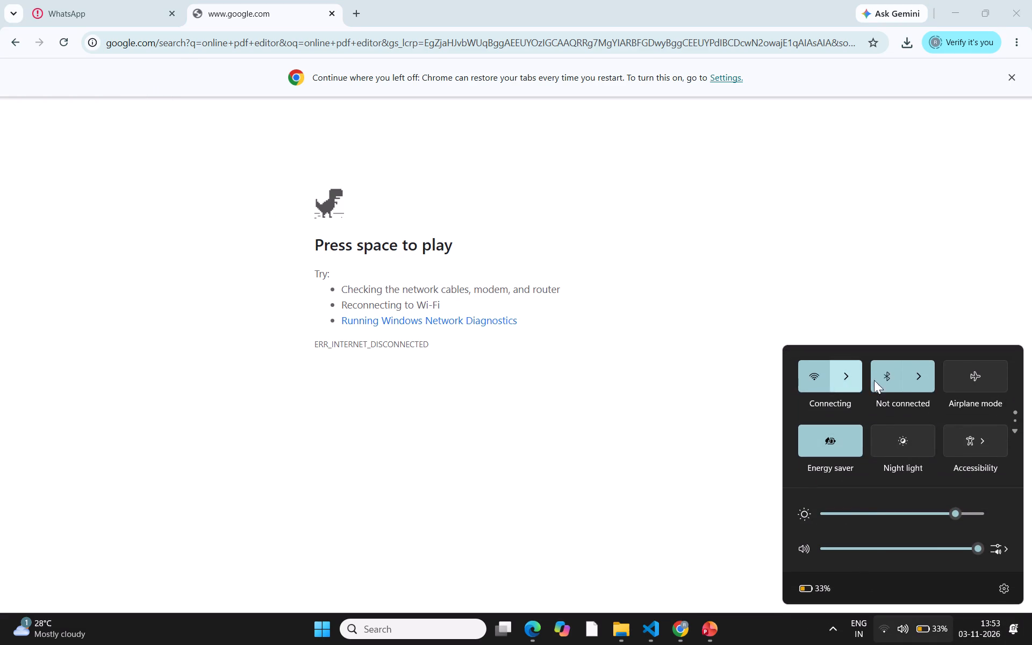
{"action": "left_click_drag", "start_coordinate": [851, 383], "coordinate": [851, 377]}
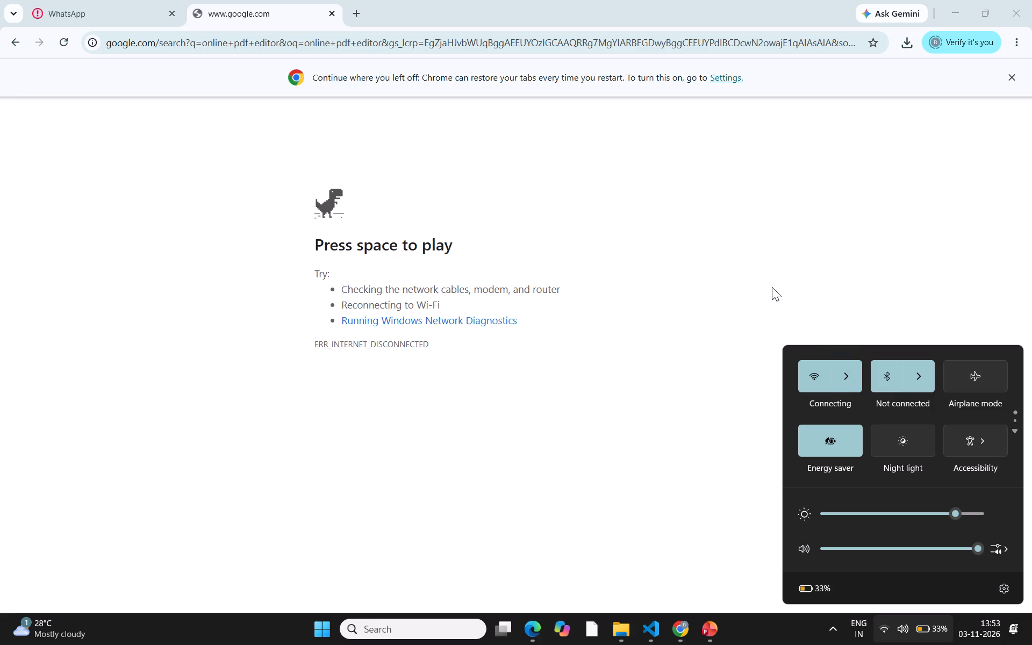
{"action": "left_click", "coordinate": [847, 385]}
{"action": "double_click", "coordinate": [850, 369]}
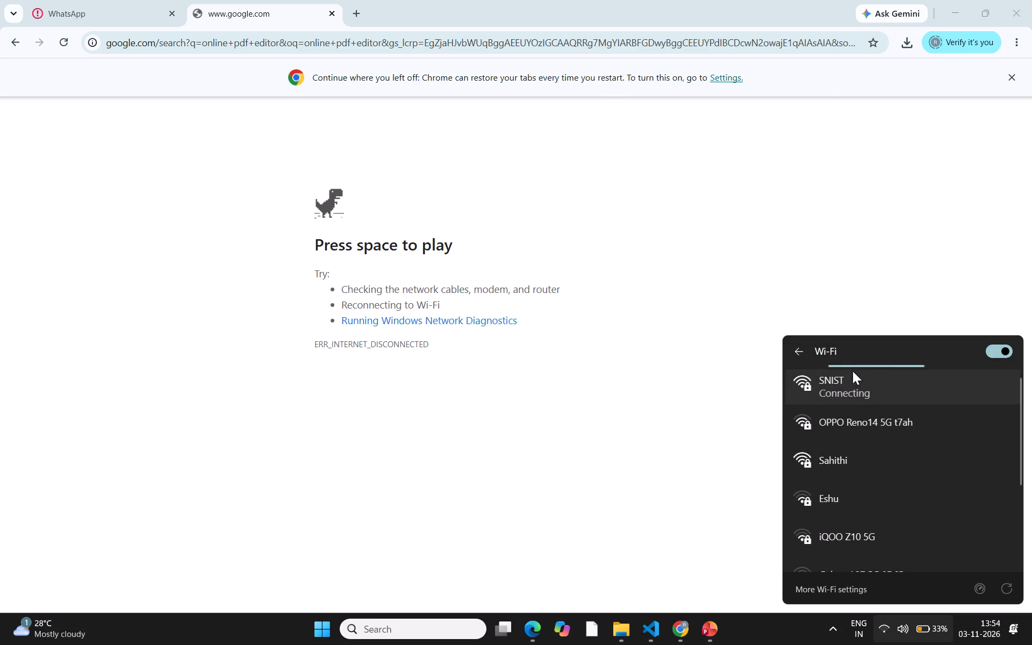
{"action": "scroll", "coordinate": [894, 428], "scroll_direction": "down", "scroll_amount": 3}
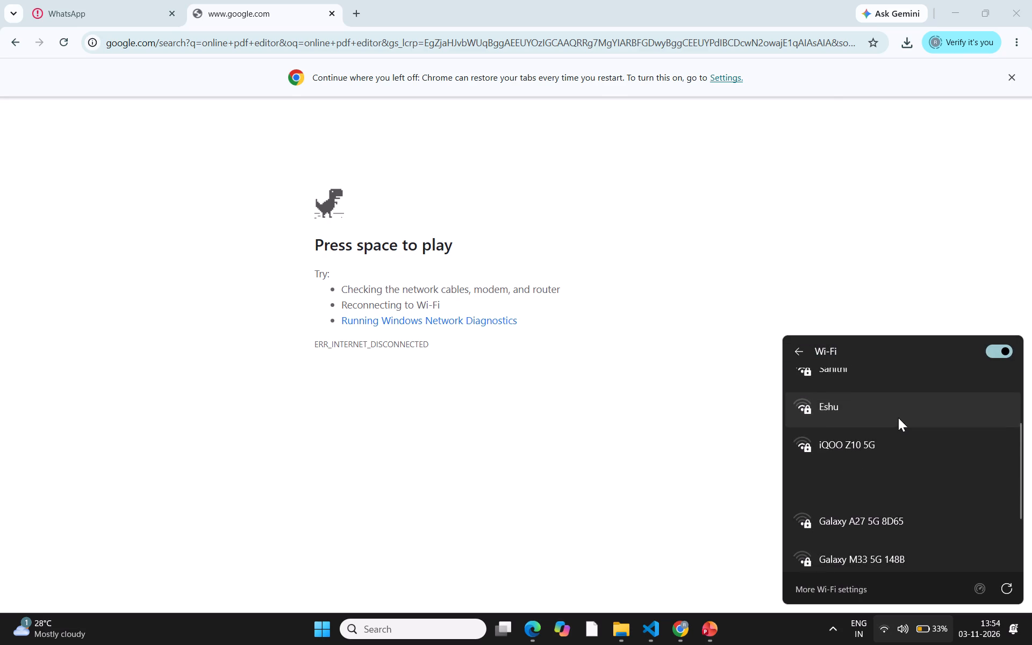
{"action": "scroll", "coordinate": [898, 418], "scroll_direction": "down", "scroll_amount": 1}
{"action": "scroll", "coordinate": [895, 408], "scroll_direction": "up", "scroll_amount": 1}
{"action": "scroll", "coordinate": [896, 398], "scroll_direction": "down", "scroll_amount": 2}
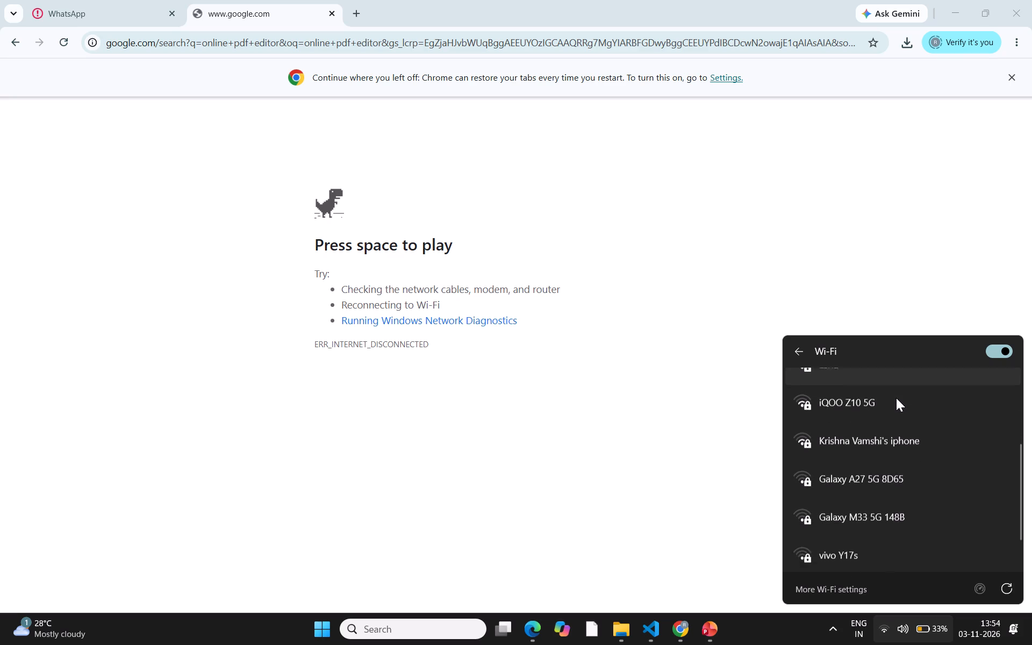
{"action": "scroll", "coordinate": [896, 398], "scroll_direction": "down", "scroll_amount": 8}
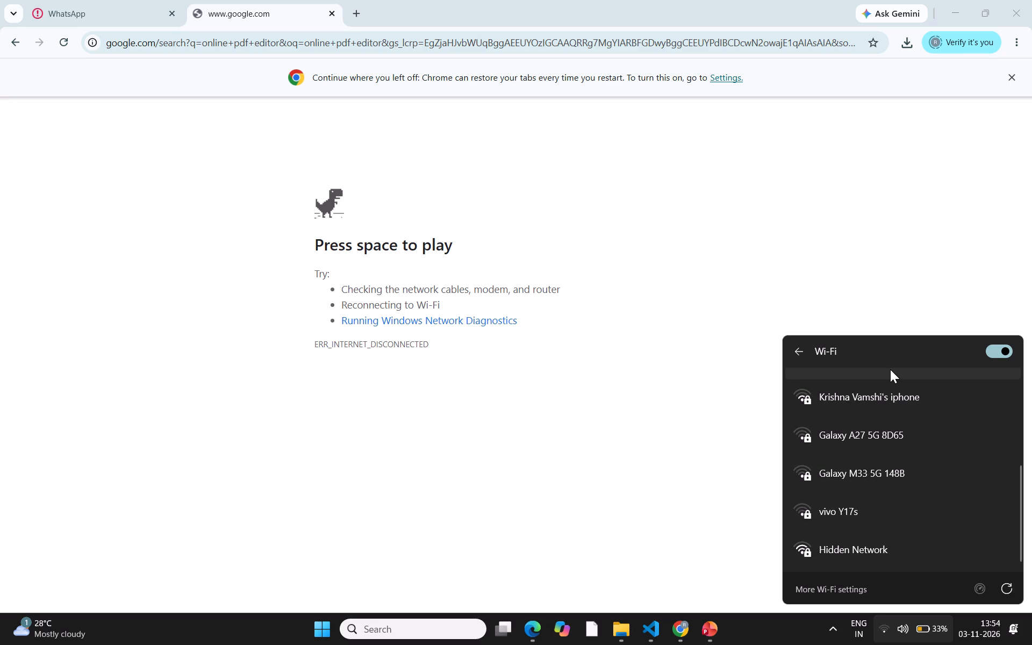
{"action": "scroll", "coordinate": [889, 369], "scroll_direction": "up", "scroll_amount": 15}
{"action": "scroll", "coordinate": [865, 420], "scroll_direction": "up", "scroll_amount": 4}
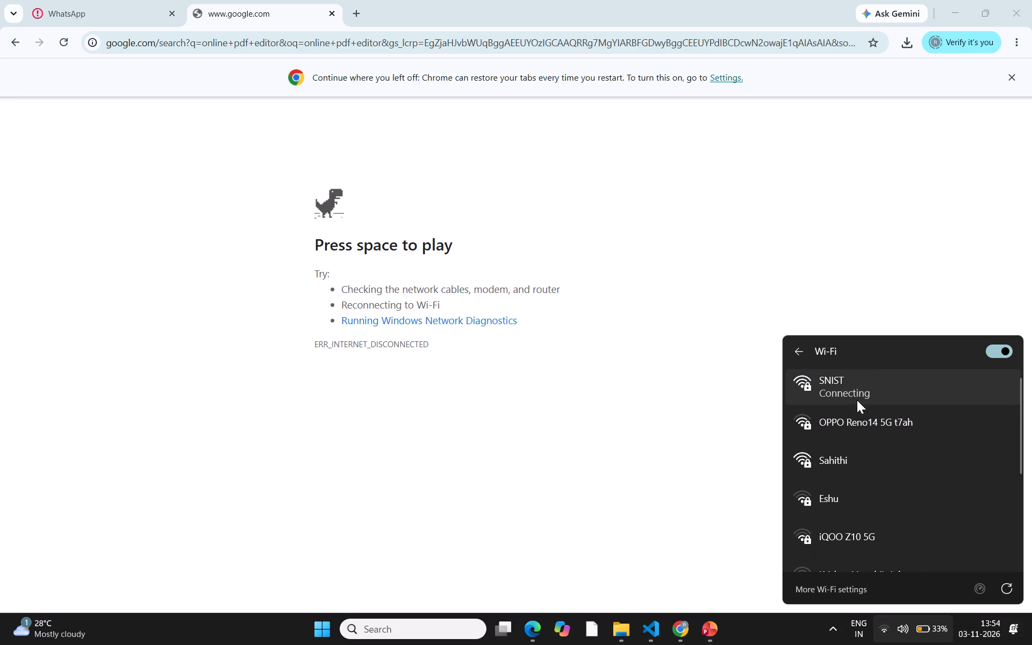
{"action": "scroll", "coordinate": [856, 399], "scroll_direction": "up", "scroll_amount": 7}
{"action": "scroll", "coordinate": [856, 390], "scroll_direction": "down", "scroll_amount": 11}
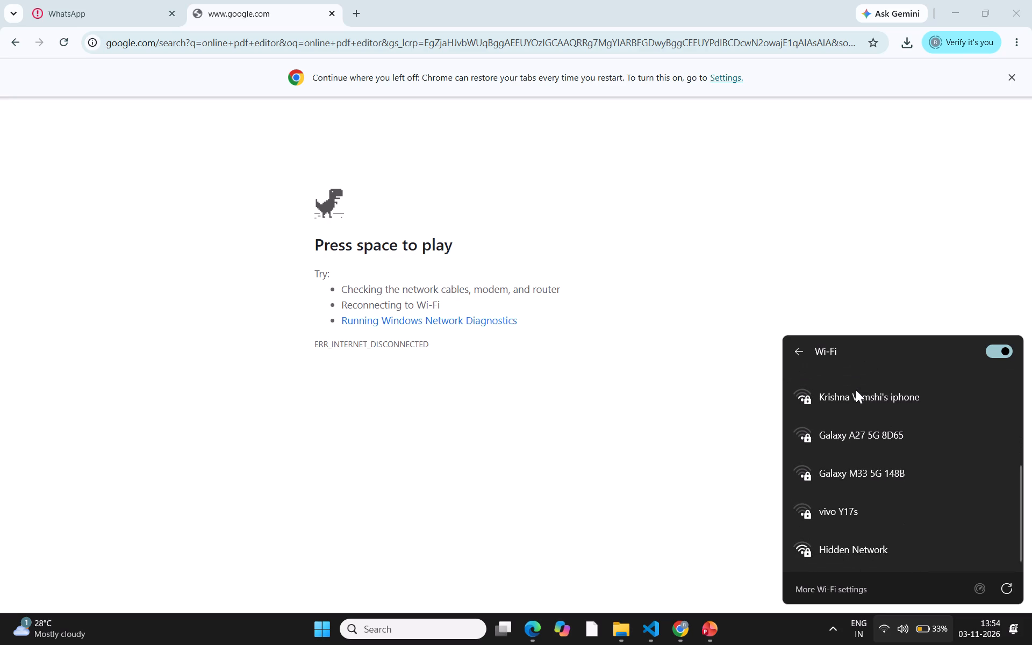
{"action": "scroll", "coordinate": [856, 390], "scroll_direction": "down", "scroll_amount": 4}
{"action": "scroll", "coordinate": [856, 388], "scroll_direction": "up", "scroll_amount": 12}
{"action": "scroll", "coordinate": [853, 365], "scroll_direction": "down", "scroll_amount": 6}
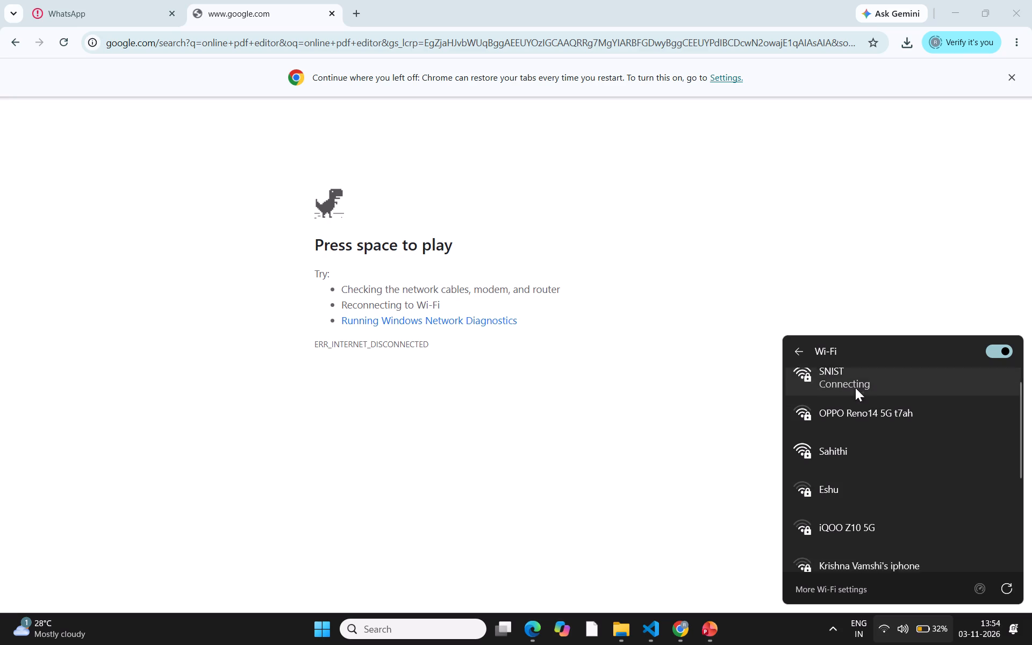
{"action": "scroll", "coordinate": [862, 417], "scroll_direction": "down", "scroll_amount": 11}
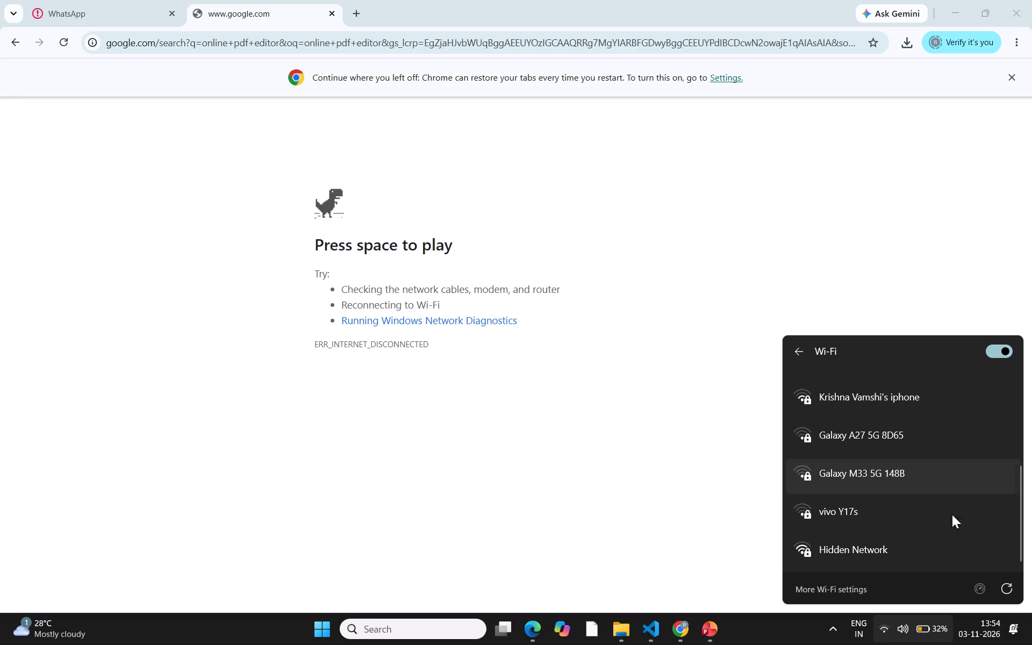
Refresh the list of Wi-Fi networks and connect to the open network VB09.
{"action": "left_click", "coordinate": [1001, 582]}
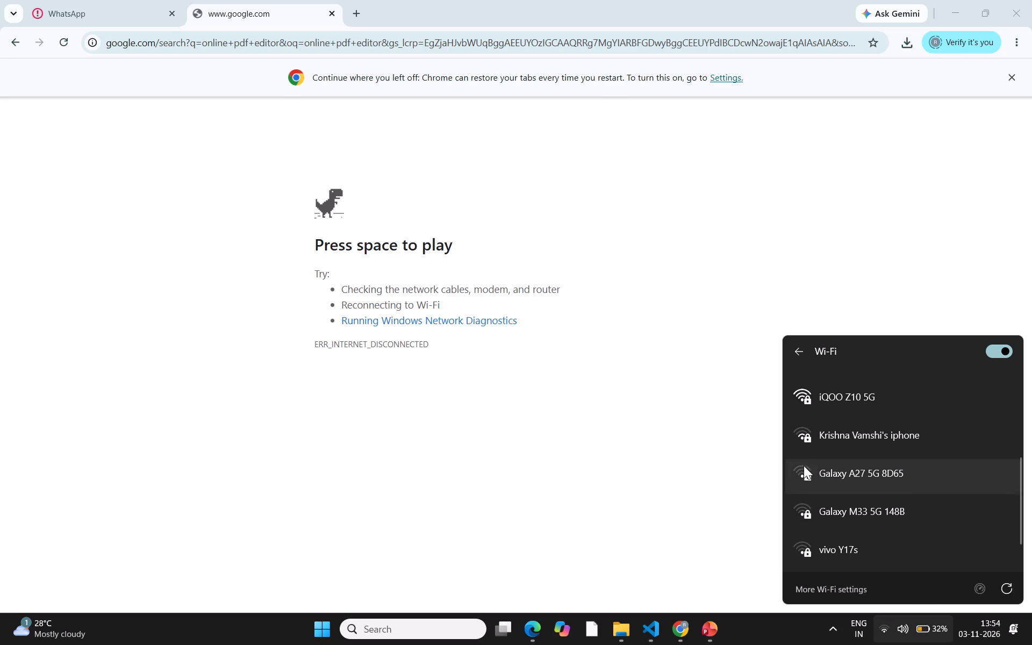
{"action": "left_click", "coordinate": [1004, 577]}
{"action": "triple_click", "coordinate": [1008, 584]}
{"action": "scroll", "coordinate": [883, 471], "scroll_direction": "up", "scroll_amount": 10}
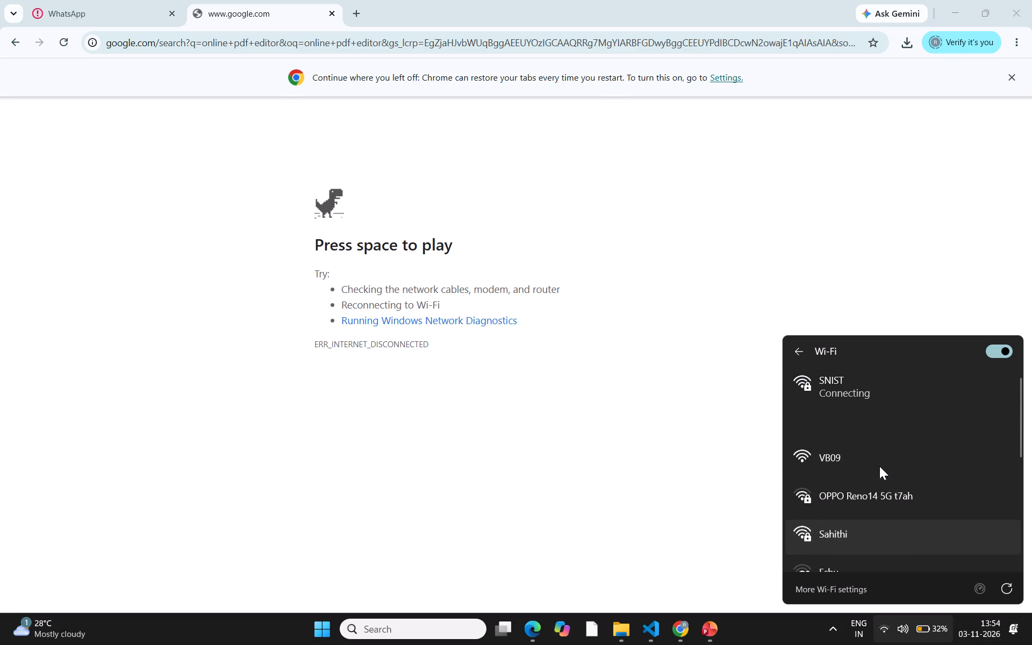
{"action": "scroll", "coordinate": [859, 451], "scroll_direction": "up", "scroll_amount": 5}
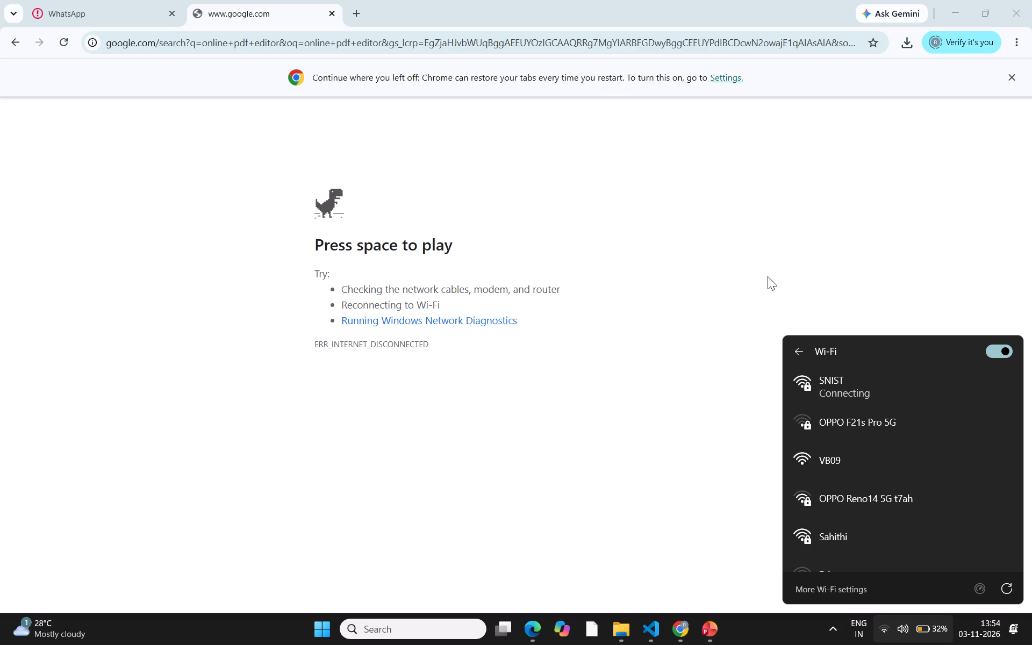
{"action": "scroll", "coordinate": [768, 276], "scroll_direction": "up", "scroll_amount": 4}
{"action": "left_click", "coordinate": [864, 463]}
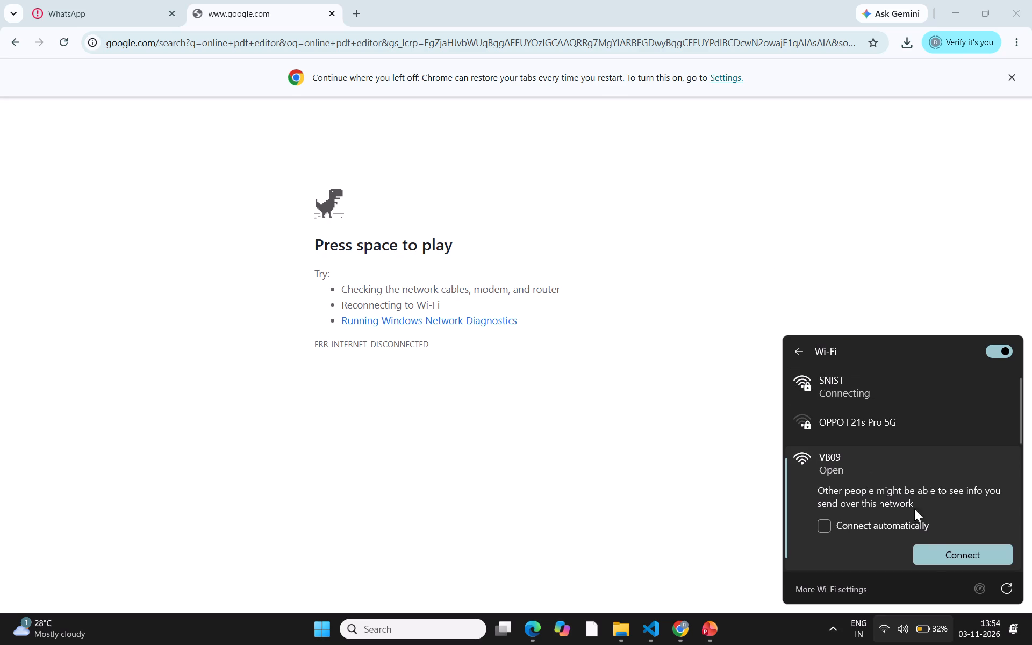
{"action": "left_click", "coordinate": [931, 557]}
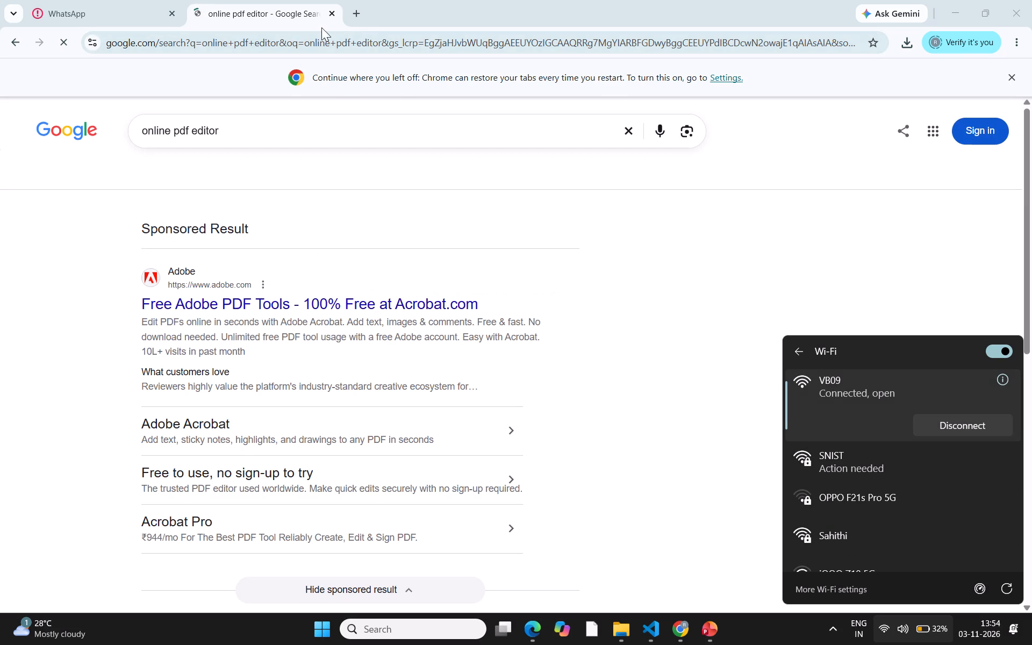
Open the sponsored Adobe result "Free Adobe PDF Tools" from the online PDF editor search.
{"action": "left_click", "coordinate": [240, 306]}
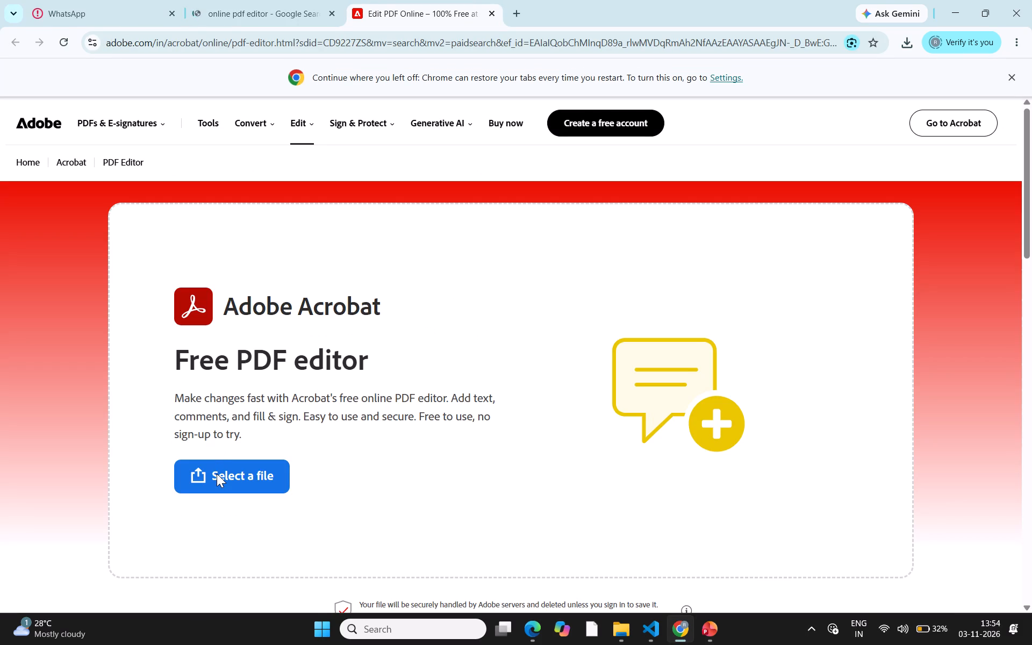
Start selecting a PDF file to upload to Adobe Acrobat's free PDF editor.
{"action": "left_click", "coordinate": [217, 474]}
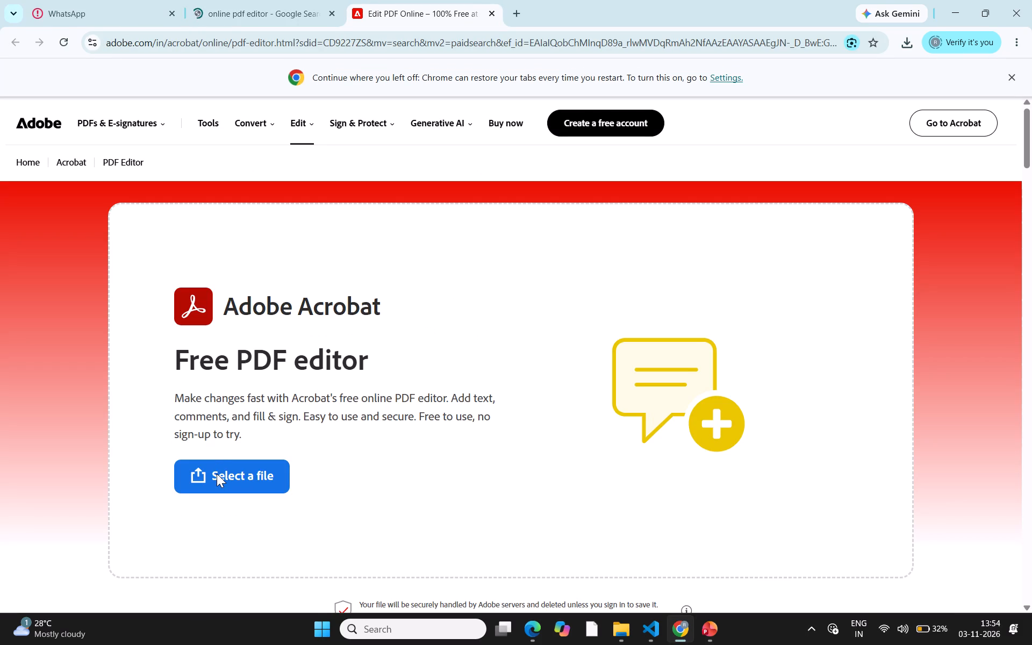
{"action": "left_click", "coordinate": [217, 474]}
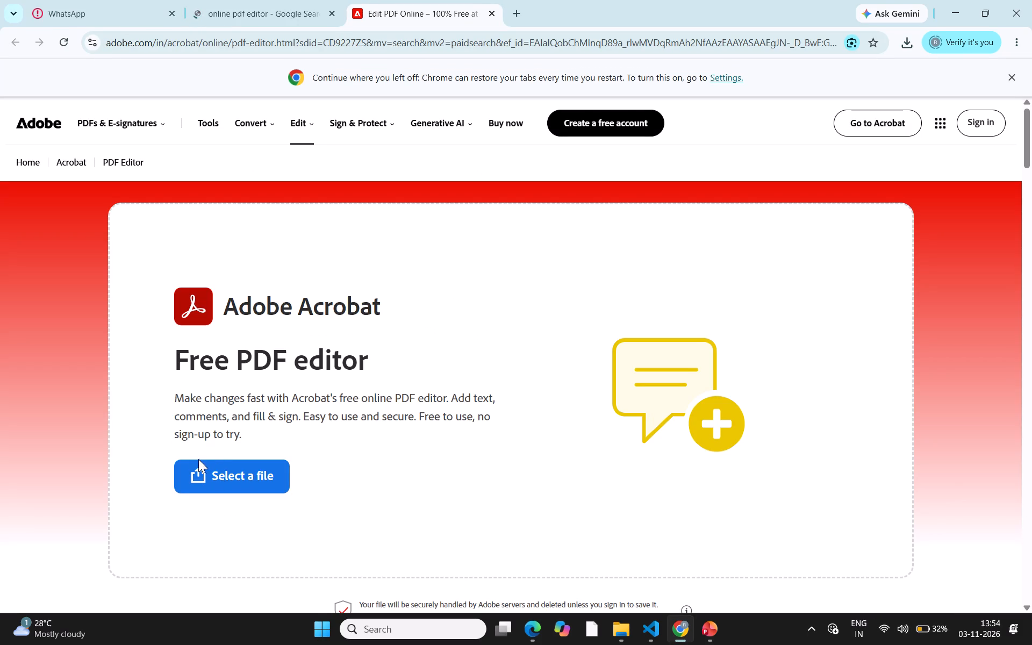
{"action": "left_click", "coordinate": [189, 468]}
{"action": "left_click", "coordinate": [201, 477]}
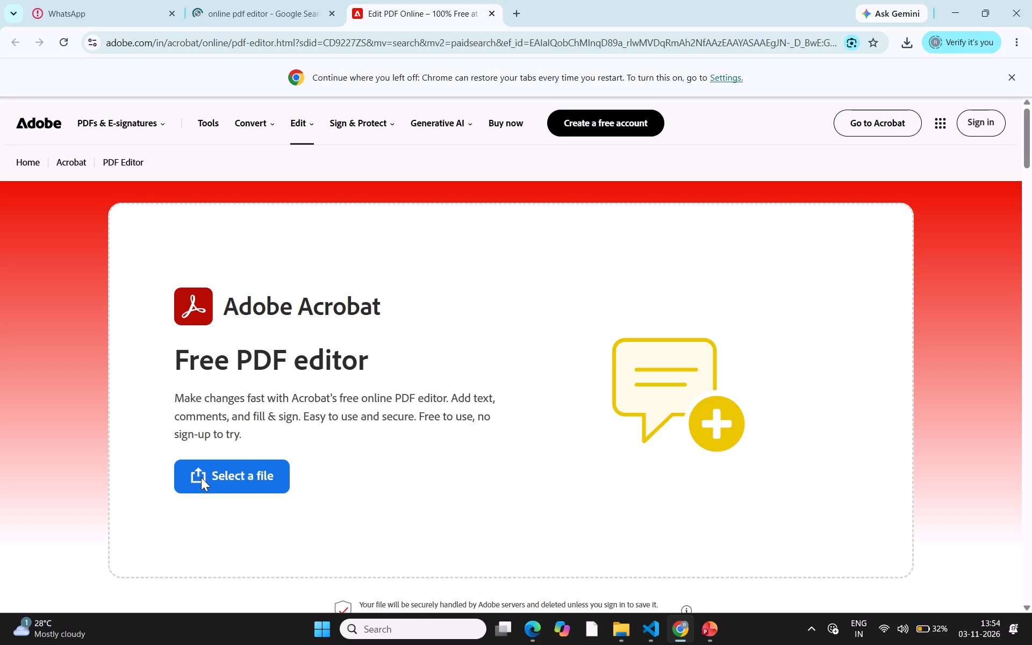
{"action": "double_click", "coordinate": [201, 477]}
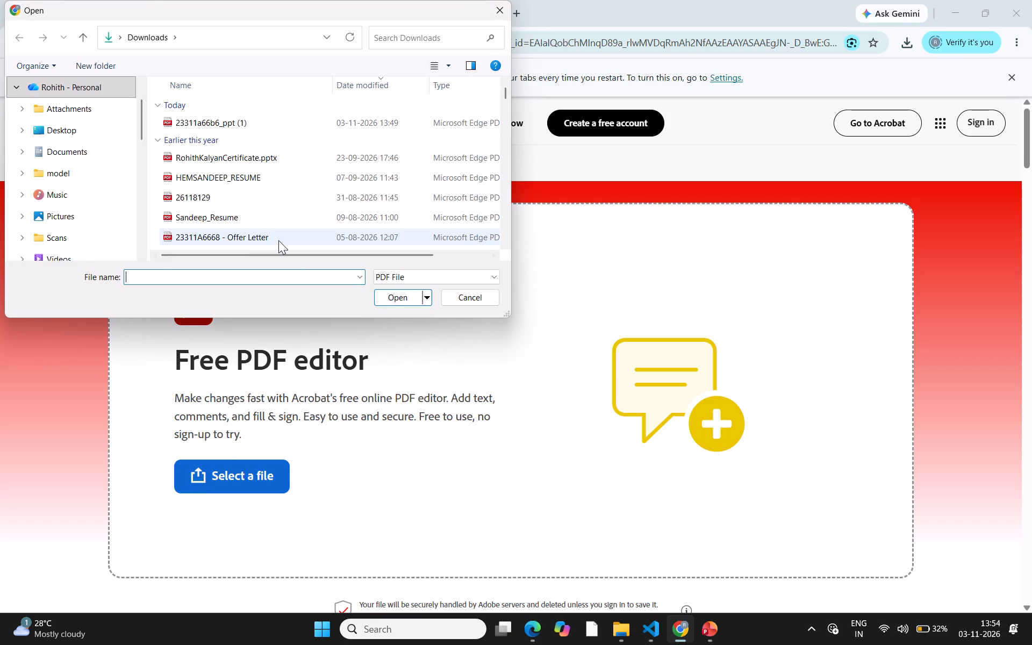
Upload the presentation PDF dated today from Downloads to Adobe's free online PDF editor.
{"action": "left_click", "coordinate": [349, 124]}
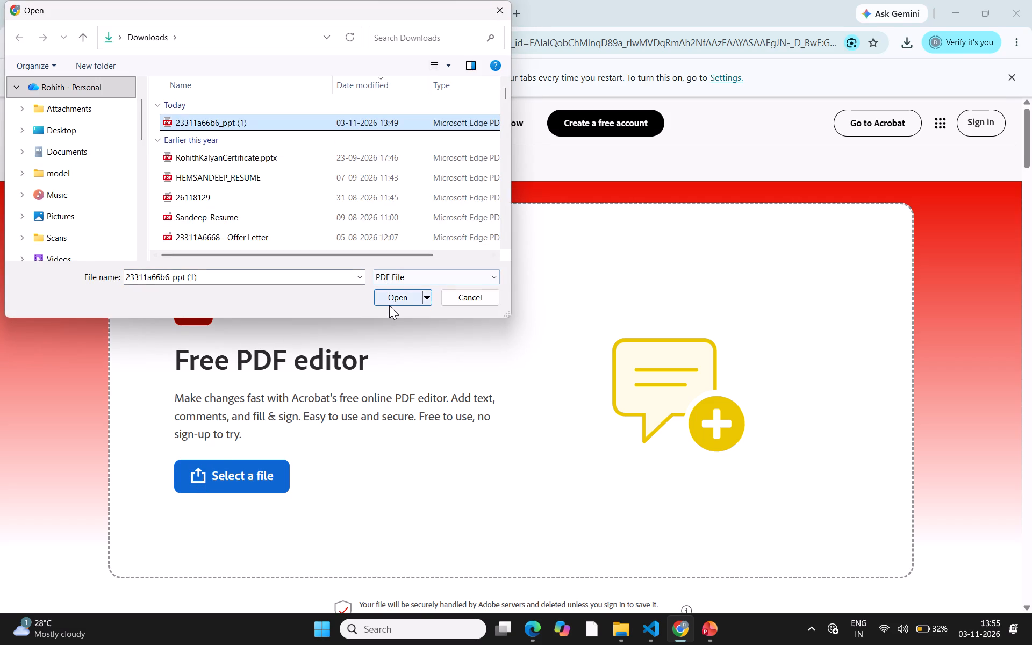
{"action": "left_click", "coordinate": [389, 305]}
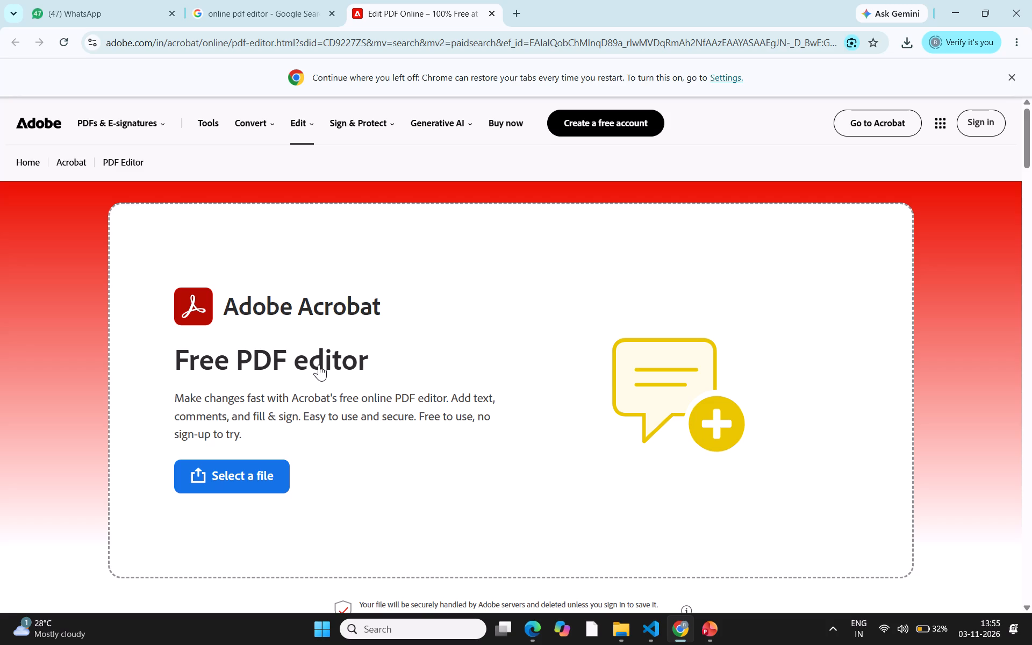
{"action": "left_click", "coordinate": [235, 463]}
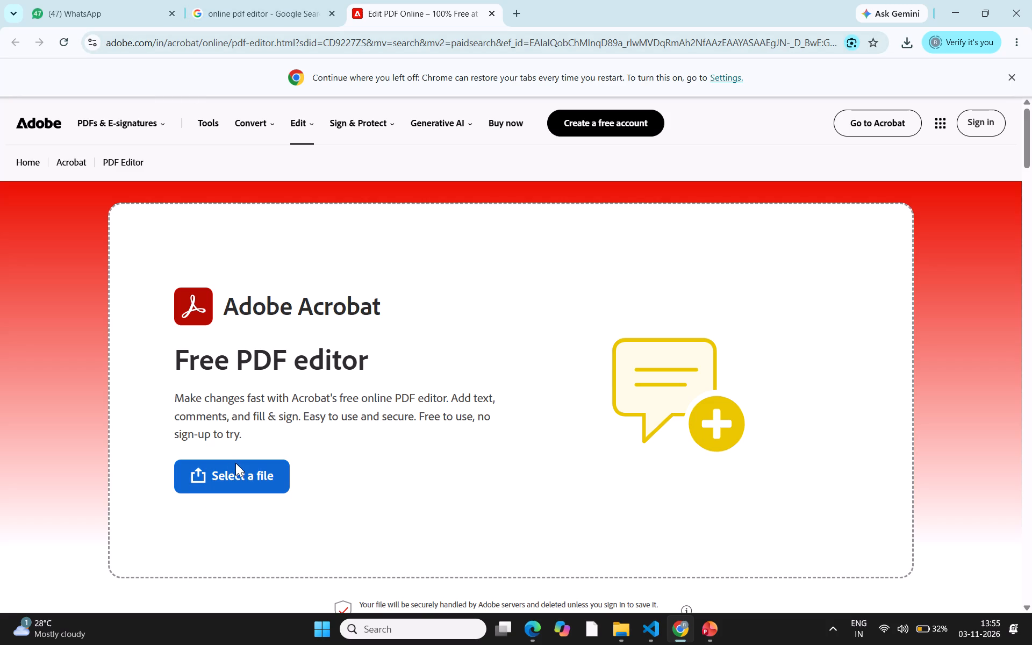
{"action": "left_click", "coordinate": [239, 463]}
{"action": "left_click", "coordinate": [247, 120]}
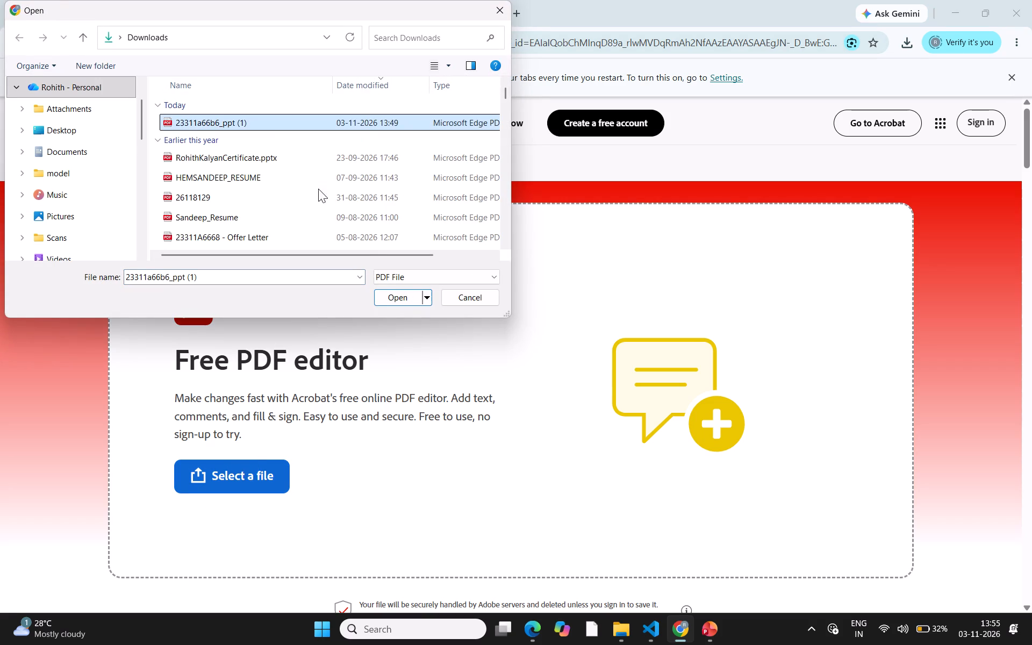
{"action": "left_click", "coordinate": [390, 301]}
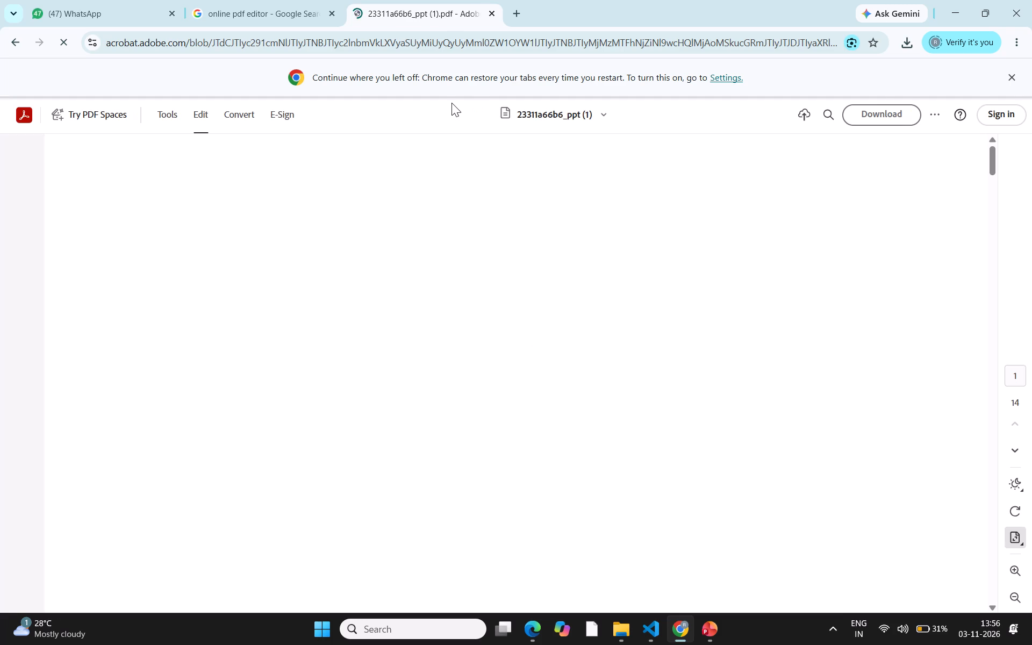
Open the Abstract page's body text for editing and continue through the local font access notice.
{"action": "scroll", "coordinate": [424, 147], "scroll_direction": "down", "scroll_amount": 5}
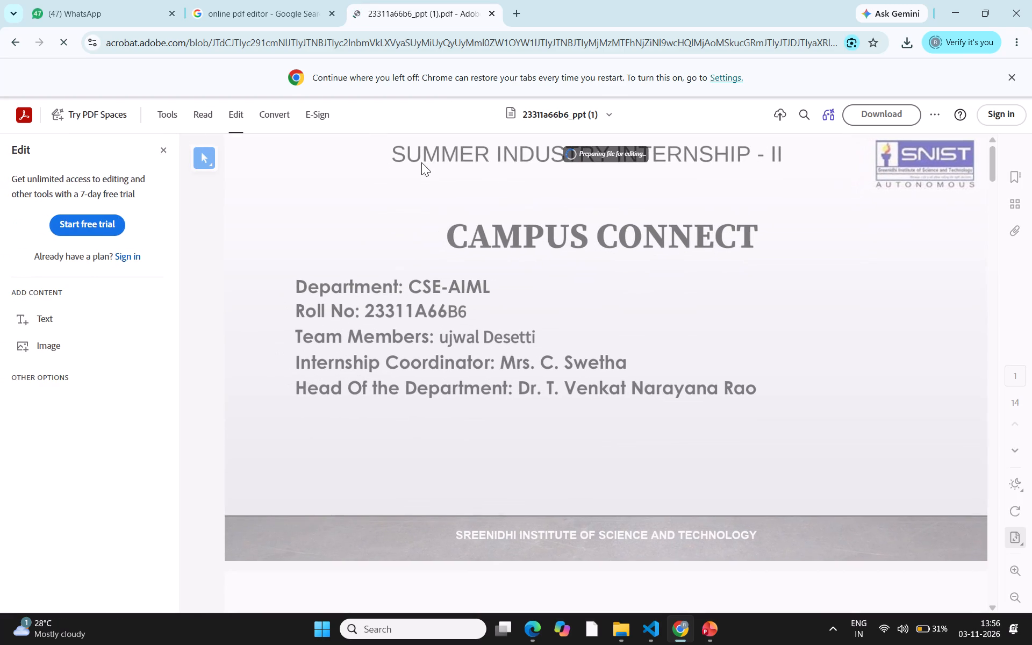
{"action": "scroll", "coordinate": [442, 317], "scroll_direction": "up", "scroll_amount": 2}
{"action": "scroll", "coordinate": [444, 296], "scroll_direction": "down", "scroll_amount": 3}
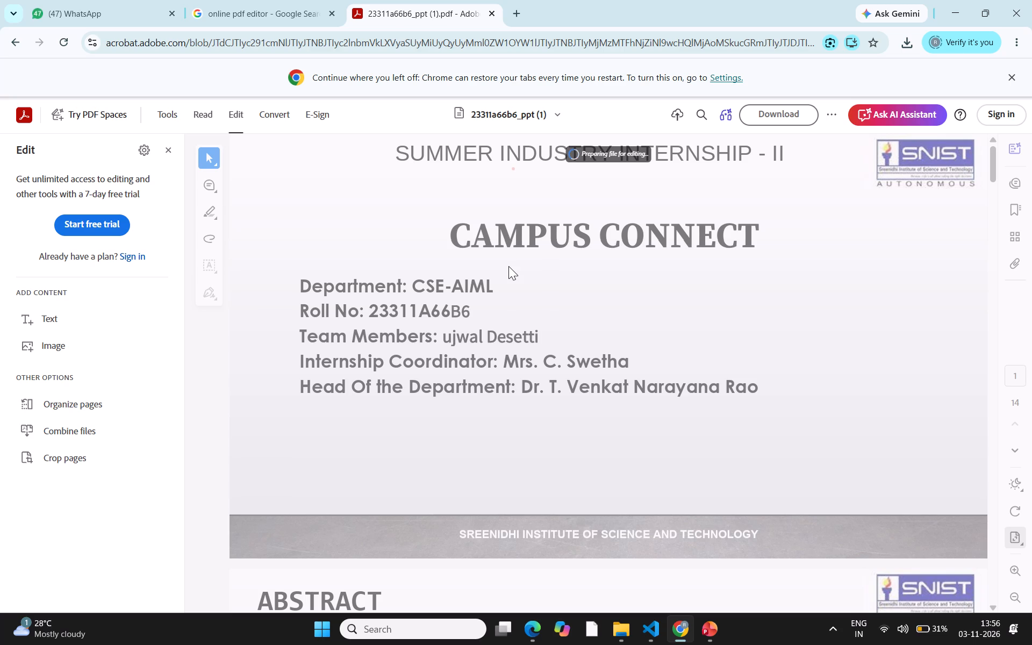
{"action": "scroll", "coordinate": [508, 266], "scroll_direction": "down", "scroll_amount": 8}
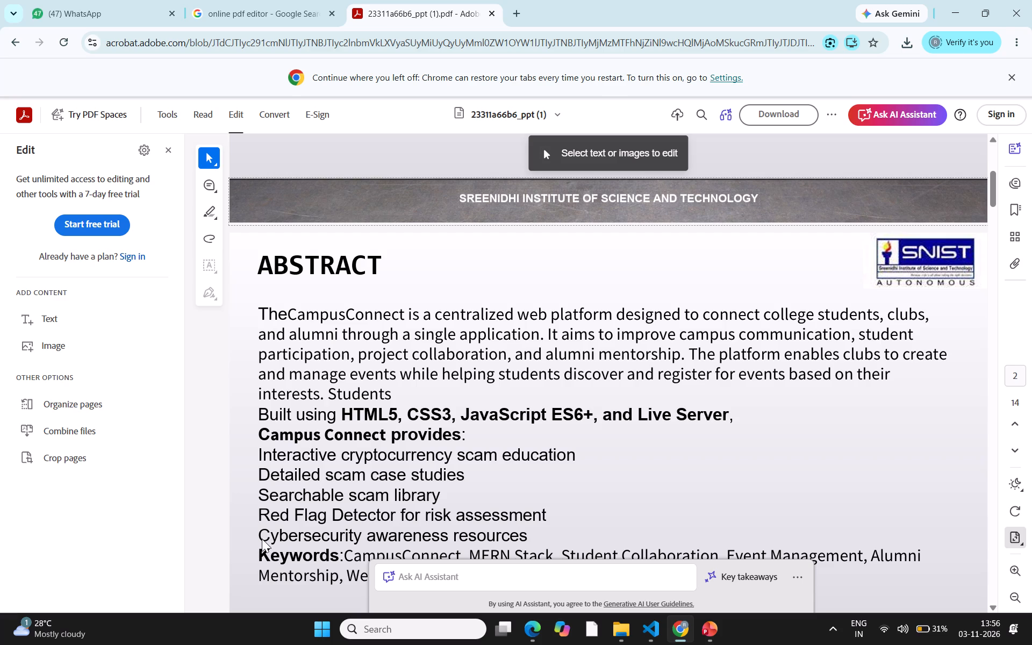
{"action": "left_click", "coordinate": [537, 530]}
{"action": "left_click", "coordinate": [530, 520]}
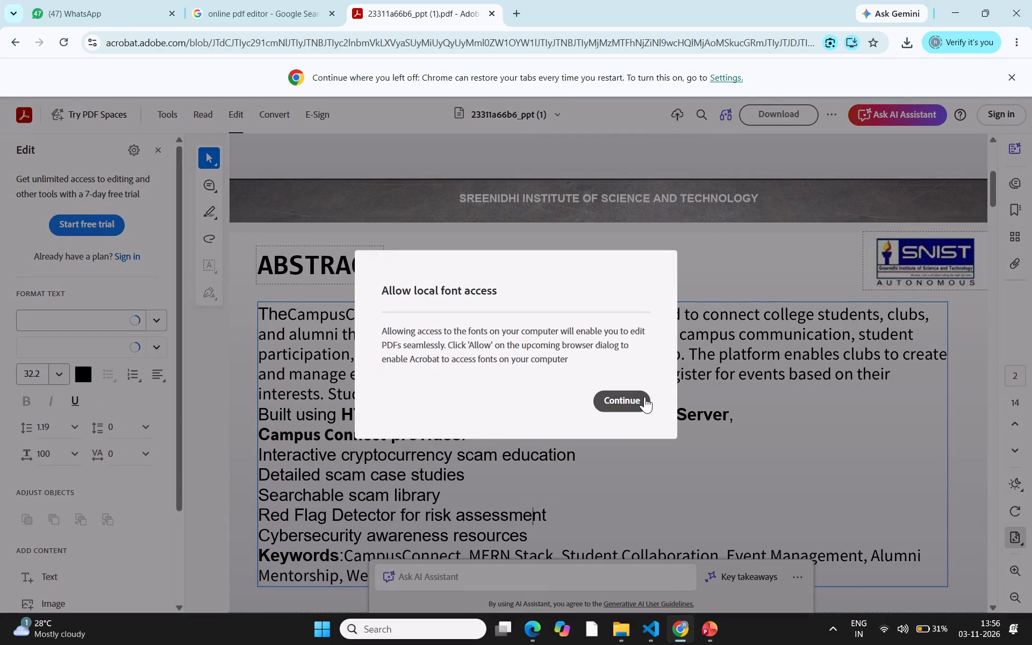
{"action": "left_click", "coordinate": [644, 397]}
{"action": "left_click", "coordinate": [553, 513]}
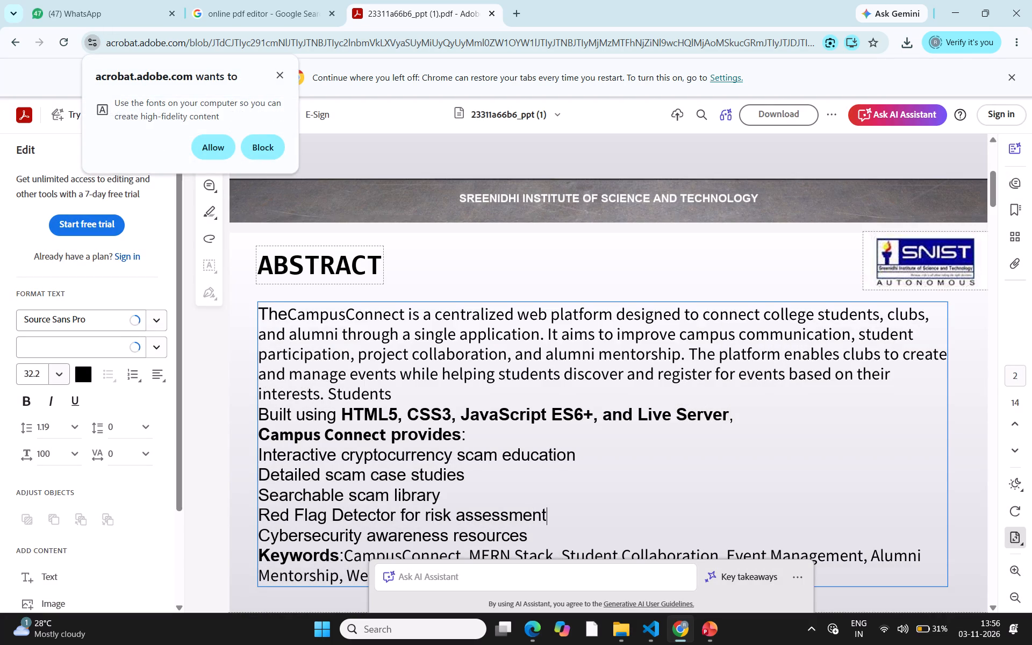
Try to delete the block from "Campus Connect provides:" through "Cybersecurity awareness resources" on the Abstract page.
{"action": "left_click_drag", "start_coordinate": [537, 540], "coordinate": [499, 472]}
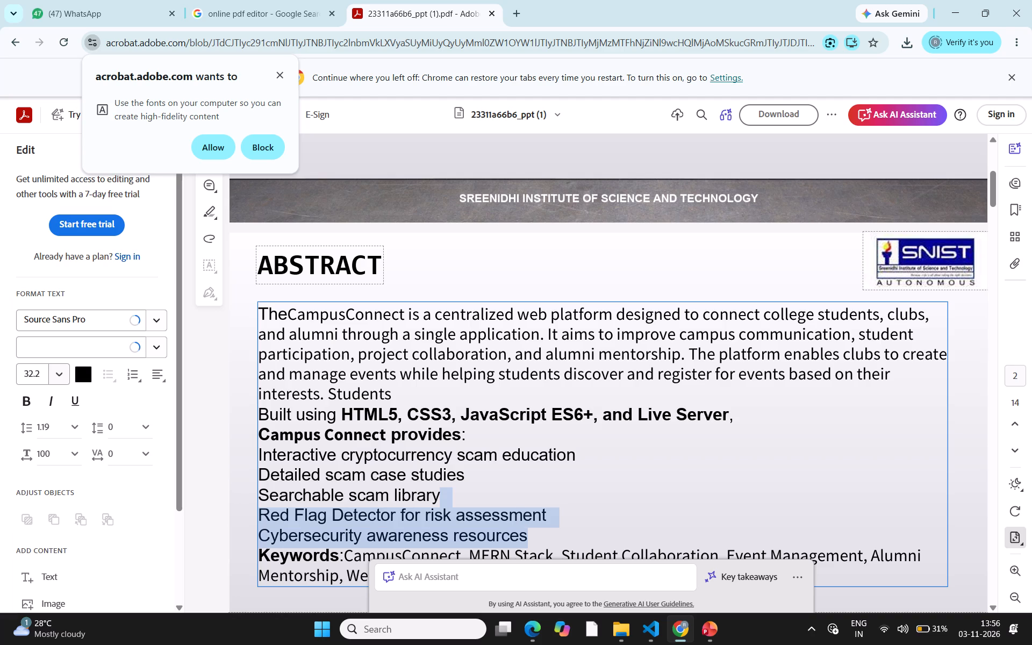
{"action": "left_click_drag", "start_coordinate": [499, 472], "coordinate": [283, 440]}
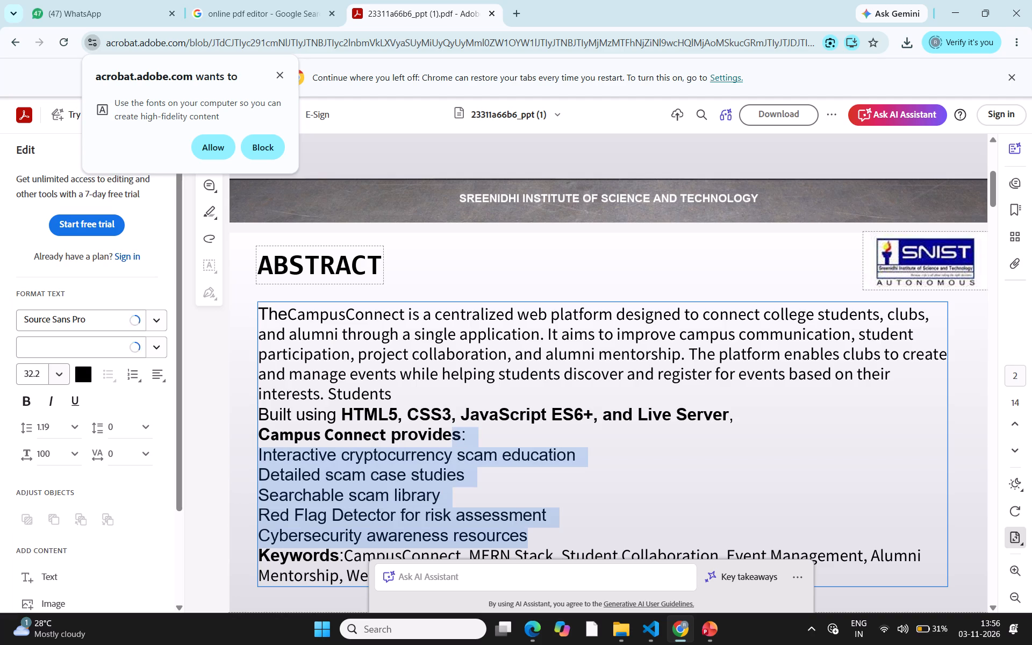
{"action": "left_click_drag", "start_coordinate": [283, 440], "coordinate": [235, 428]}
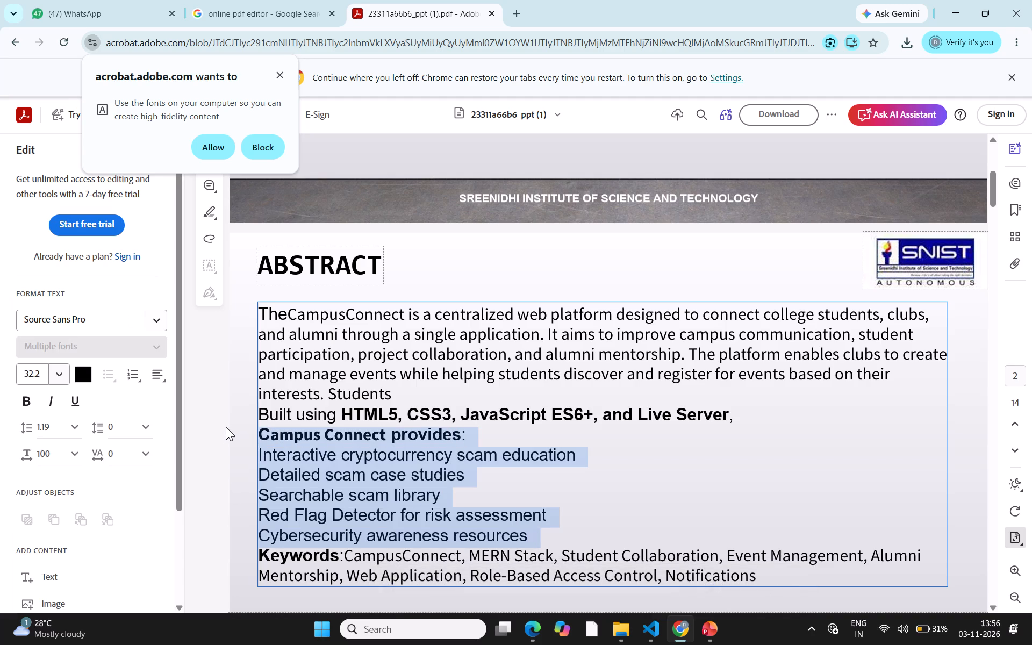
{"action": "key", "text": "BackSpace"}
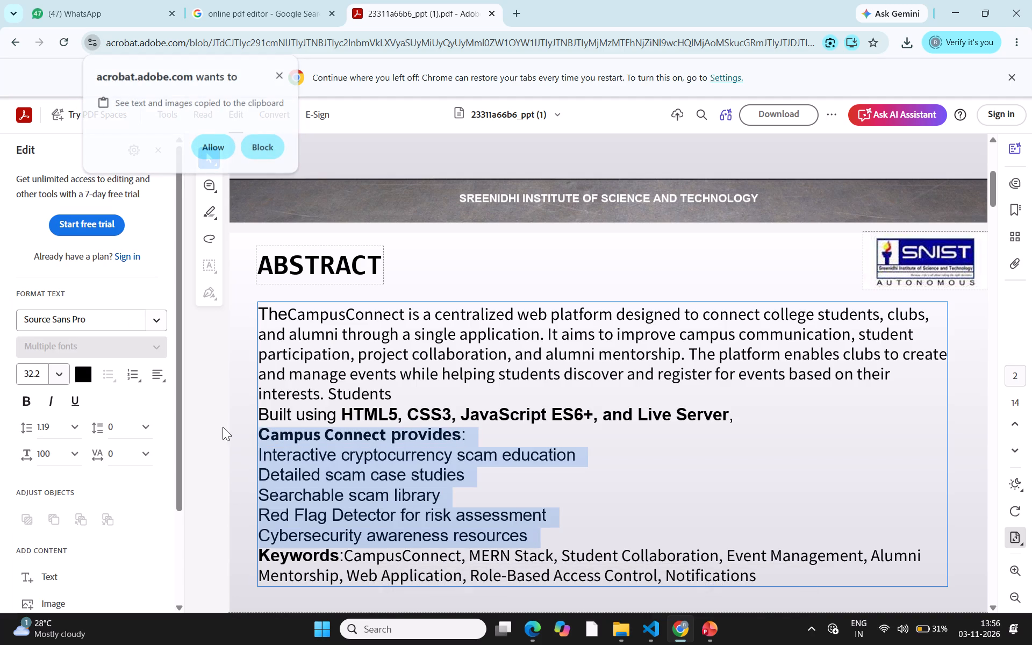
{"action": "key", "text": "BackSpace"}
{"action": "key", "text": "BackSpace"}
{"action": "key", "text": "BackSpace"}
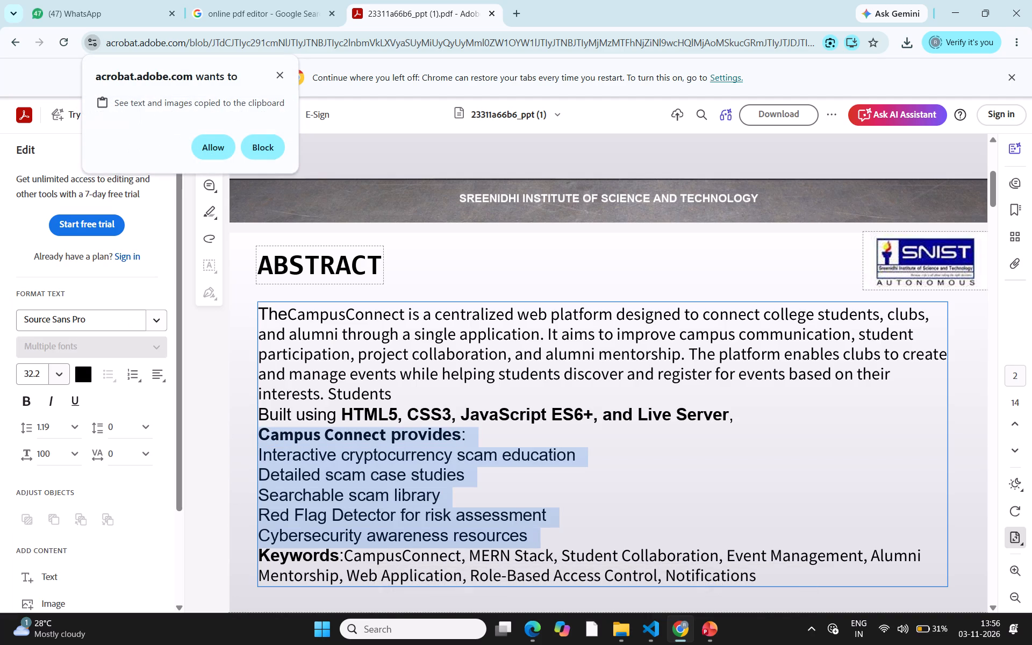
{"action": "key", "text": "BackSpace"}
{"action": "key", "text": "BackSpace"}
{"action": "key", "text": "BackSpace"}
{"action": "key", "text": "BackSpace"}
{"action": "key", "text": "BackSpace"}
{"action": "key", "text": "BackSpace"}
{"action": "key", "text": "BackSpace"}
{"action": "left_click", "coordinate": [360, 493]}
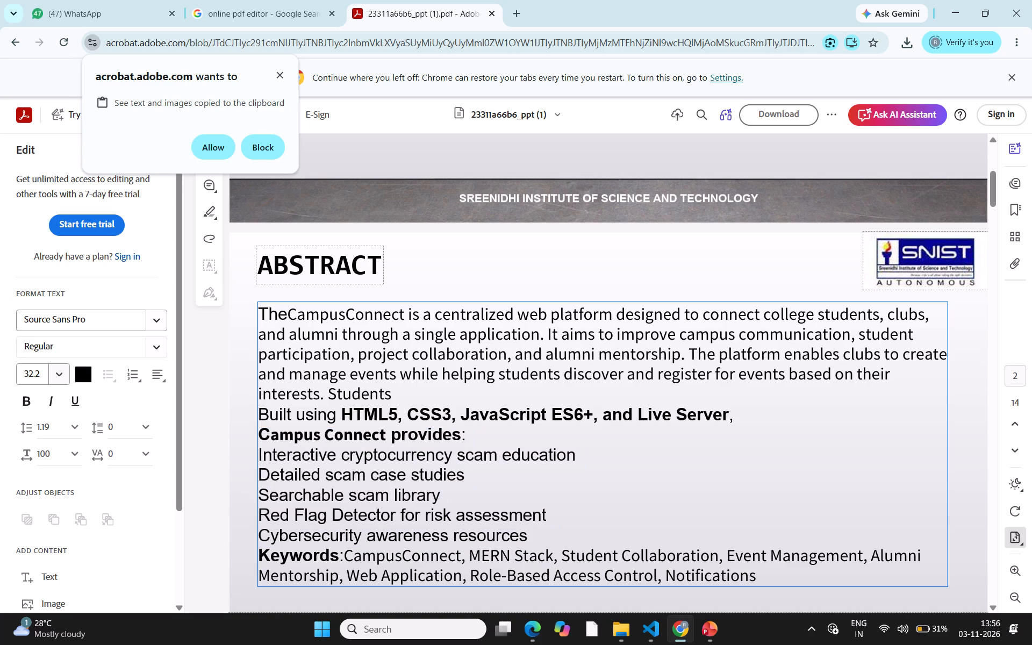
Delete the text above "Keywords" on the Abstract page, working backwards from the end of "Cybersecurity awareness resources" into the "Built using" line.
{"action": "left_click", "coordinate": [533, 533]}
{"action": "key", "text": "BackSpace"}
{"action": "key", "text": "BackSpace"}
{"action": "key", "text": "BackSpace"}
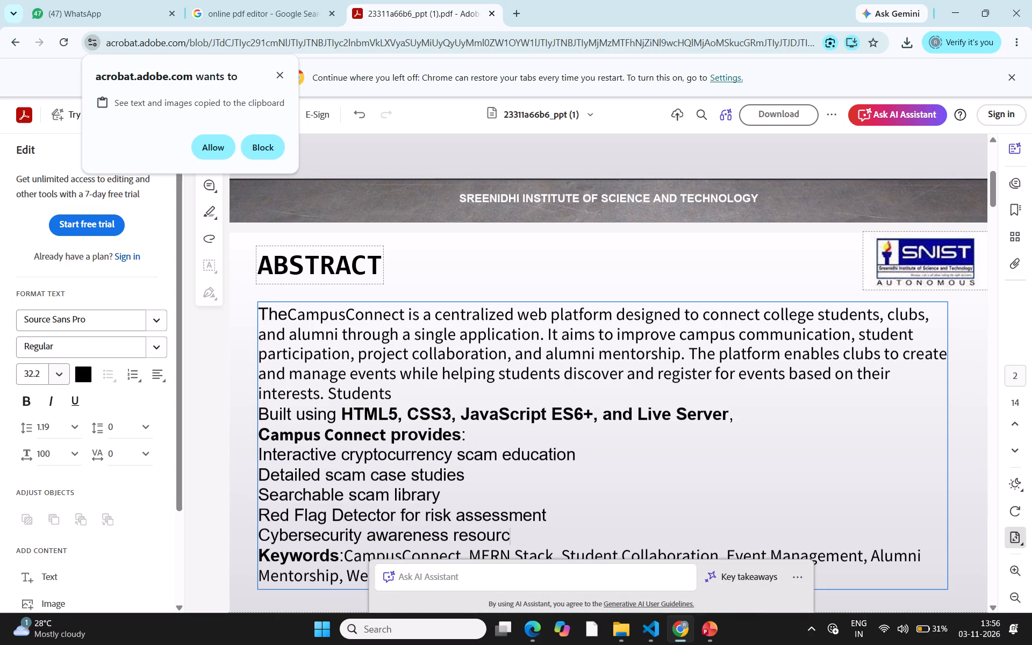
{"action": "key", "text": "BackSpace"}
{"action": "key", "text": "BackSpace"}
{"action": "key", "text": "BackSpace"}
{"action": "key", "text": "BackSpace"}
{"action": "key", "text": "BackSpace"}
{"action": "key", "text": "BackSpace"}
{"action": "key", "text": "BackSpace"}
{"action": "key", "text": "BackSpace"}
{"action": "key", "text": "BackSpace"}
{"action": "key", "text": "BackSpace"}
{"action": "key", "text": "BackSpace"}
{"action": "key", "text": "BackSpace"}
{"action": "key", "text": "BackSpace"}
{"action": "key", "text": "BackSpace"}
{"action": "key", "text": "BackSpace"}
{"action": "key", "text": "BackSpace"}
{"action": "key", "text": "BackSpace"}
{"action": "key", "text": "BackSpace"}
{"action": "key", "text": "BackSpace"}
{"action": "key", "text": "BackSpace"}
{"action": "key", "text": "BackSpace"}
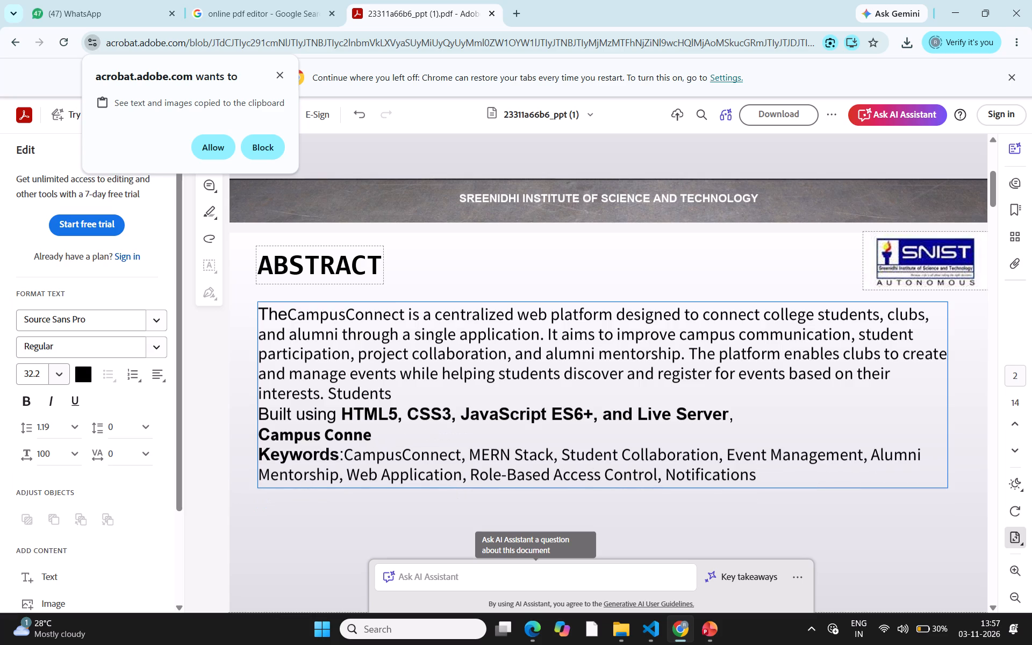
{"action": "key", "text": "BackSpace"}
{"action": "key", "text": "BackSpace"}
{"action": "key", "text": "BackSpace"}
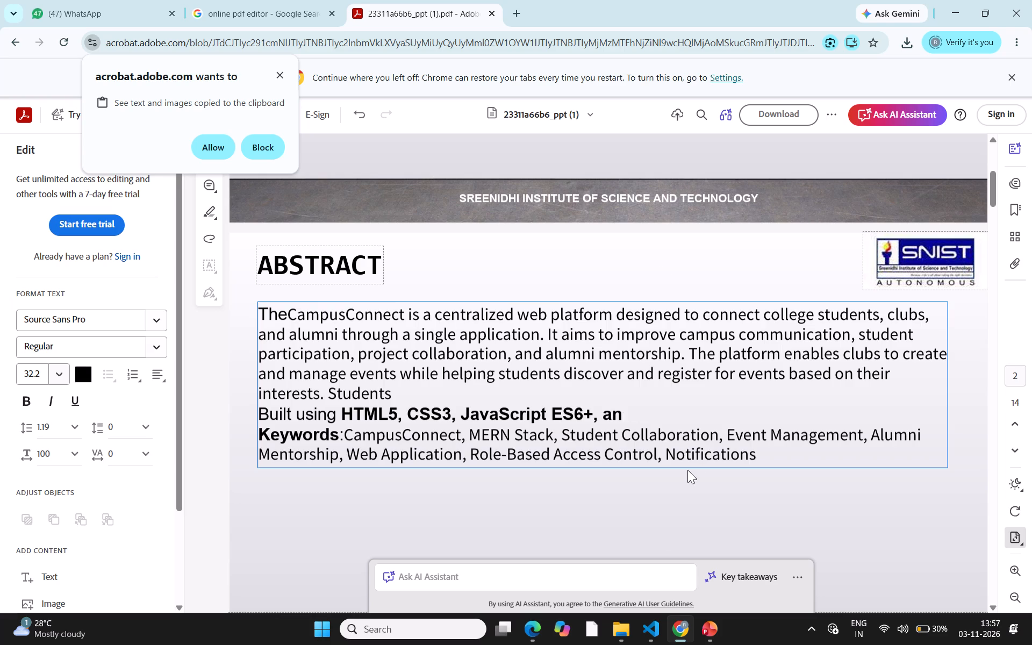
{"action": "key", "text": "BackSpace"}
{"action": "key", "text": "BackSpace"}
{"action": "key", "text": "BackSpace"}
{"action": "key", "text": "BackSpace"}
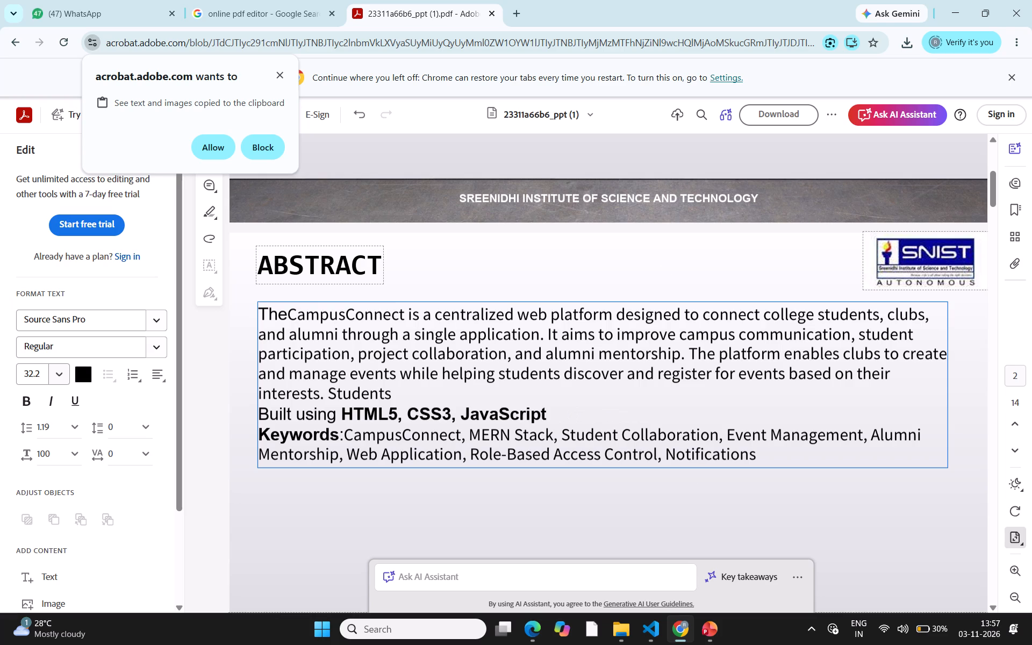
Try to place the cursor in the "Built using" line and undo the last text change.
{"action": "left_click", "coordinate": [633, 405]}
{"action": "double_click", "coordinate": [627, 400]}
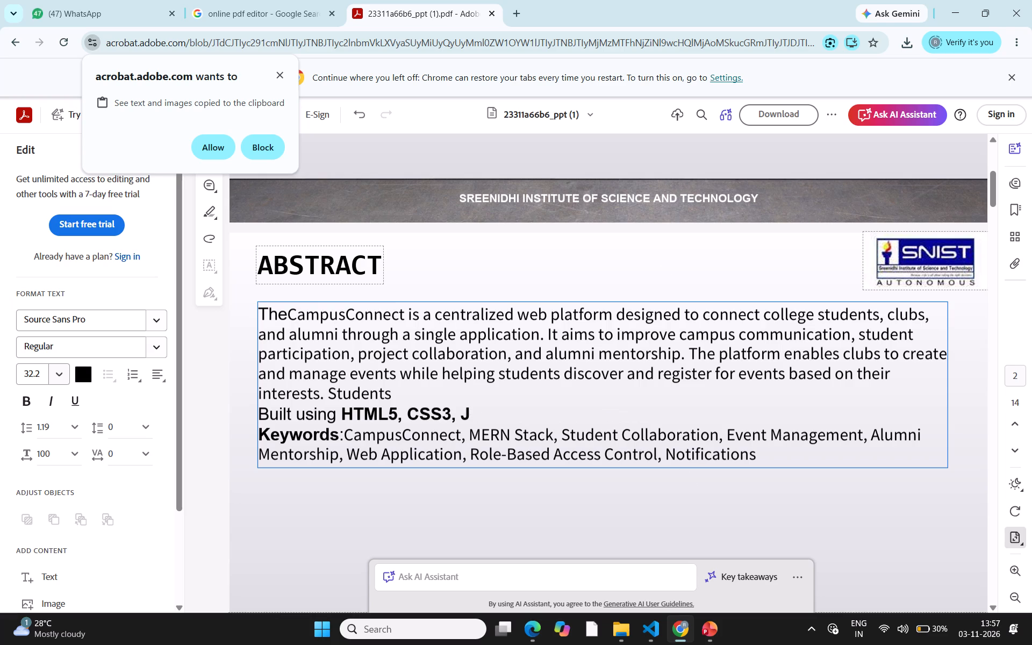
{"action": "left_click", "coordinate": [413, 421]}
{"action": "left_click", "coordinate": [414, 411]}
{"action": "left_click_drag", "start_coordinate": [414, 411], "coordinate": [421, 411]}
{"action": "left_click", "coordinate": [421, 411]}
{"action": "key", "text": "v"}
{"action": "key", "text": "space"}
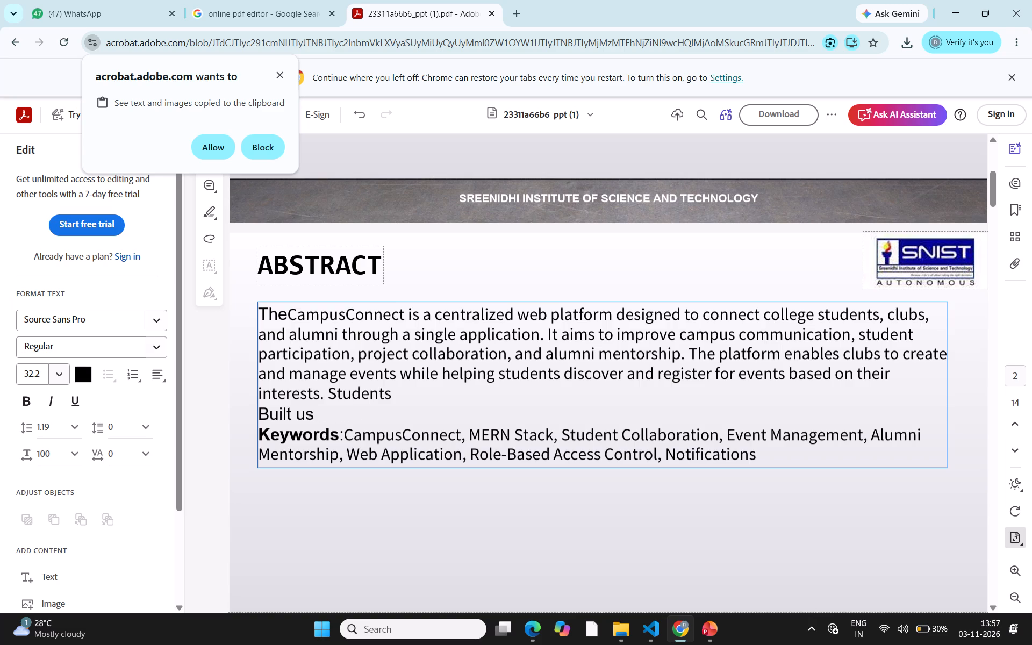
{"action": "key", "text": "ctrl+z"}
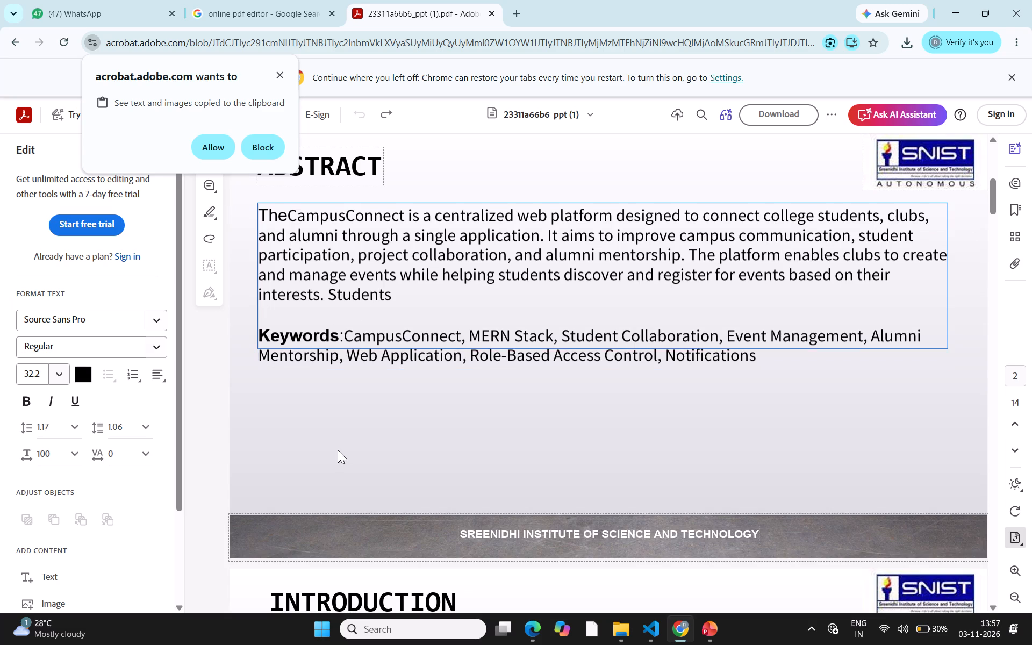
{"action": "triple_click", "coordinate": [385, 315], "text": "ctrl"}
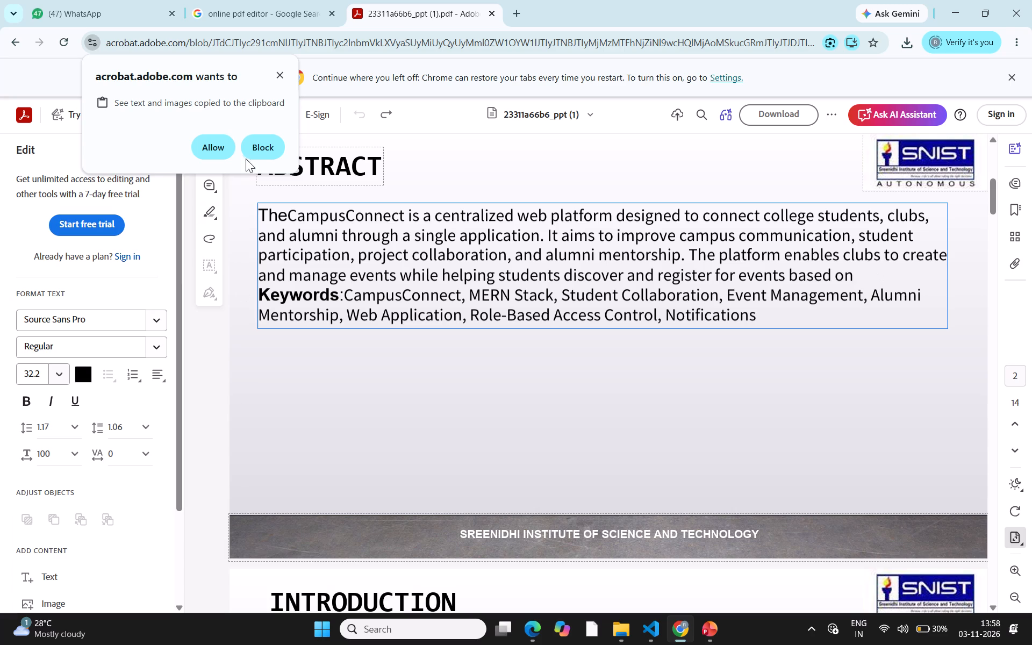
Allow the Acrobat site to see text and images copied to the clipboard.
{"action": "left_click", "coordinate": [279, 70]}
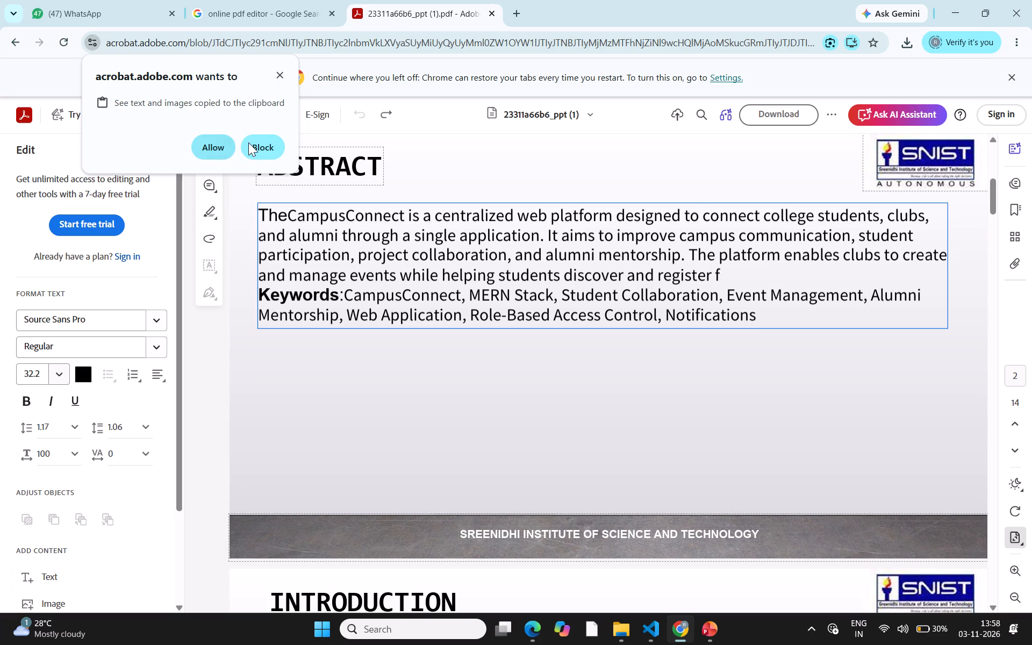
{"action": "left_click", "coordinate": [212, 142]}
{"action": "left_click", "coordinate": [213, 144]}
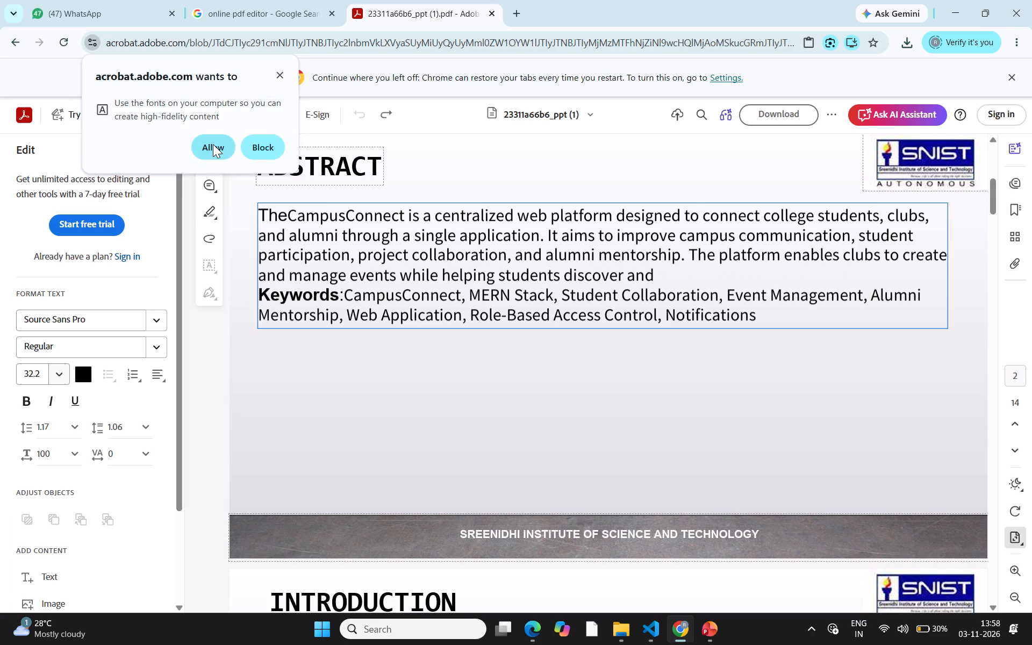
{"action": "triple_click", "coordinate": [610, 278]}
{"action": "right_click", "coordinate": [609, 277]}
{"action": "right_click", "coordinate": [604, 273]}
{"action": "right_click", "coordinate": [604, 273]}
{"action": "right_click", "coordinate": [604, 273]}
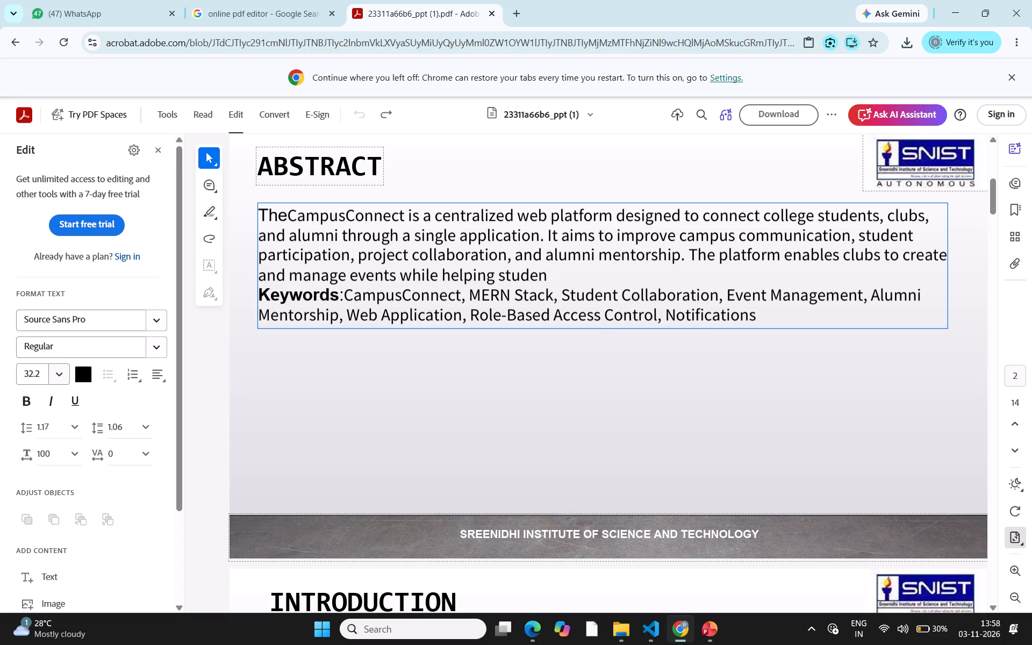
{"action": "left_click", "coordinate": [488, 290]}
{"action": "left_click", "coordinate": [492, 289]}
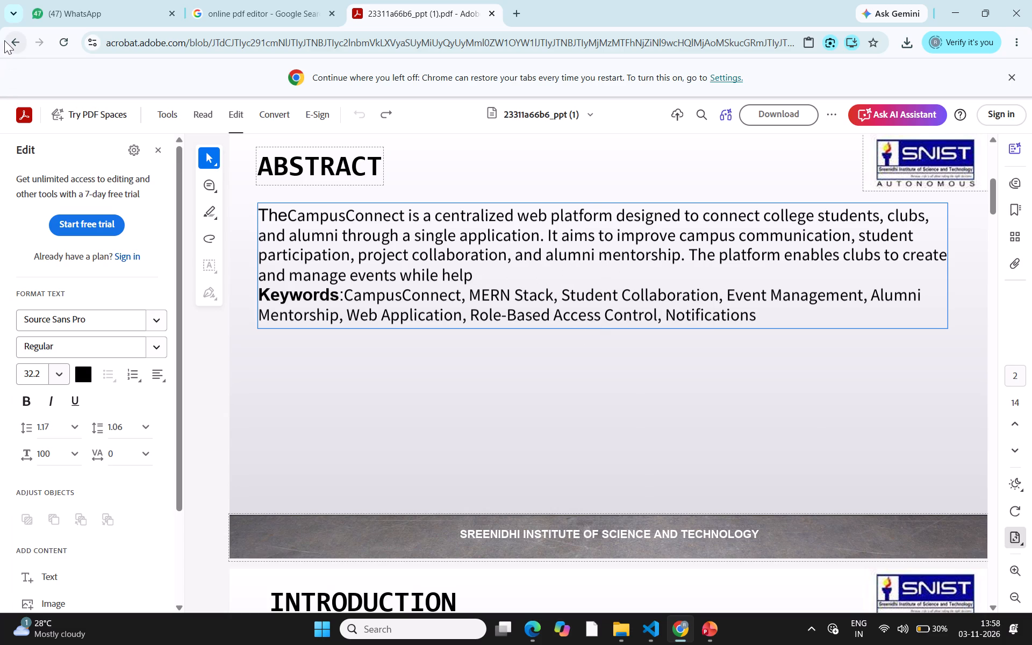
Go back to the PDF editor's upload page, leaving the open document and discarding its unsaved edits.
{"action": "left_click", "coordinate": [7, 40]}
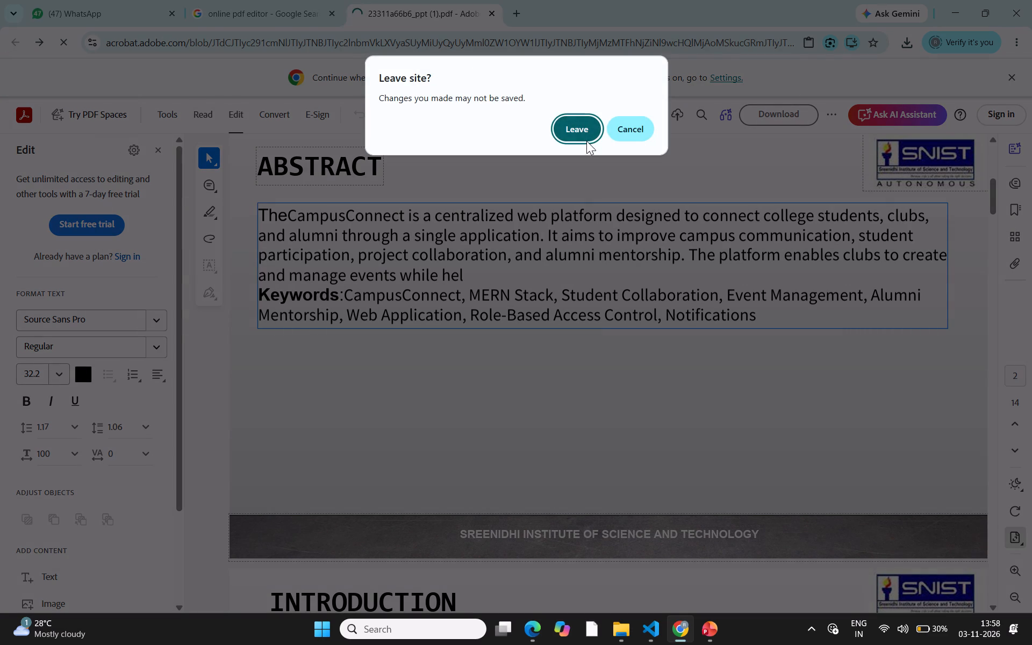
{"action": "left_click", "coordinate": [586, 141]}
Upload the original presentation PDF from Downloads to the online editor again.
{"action": "left_click", "coordinate": [212, 466]}
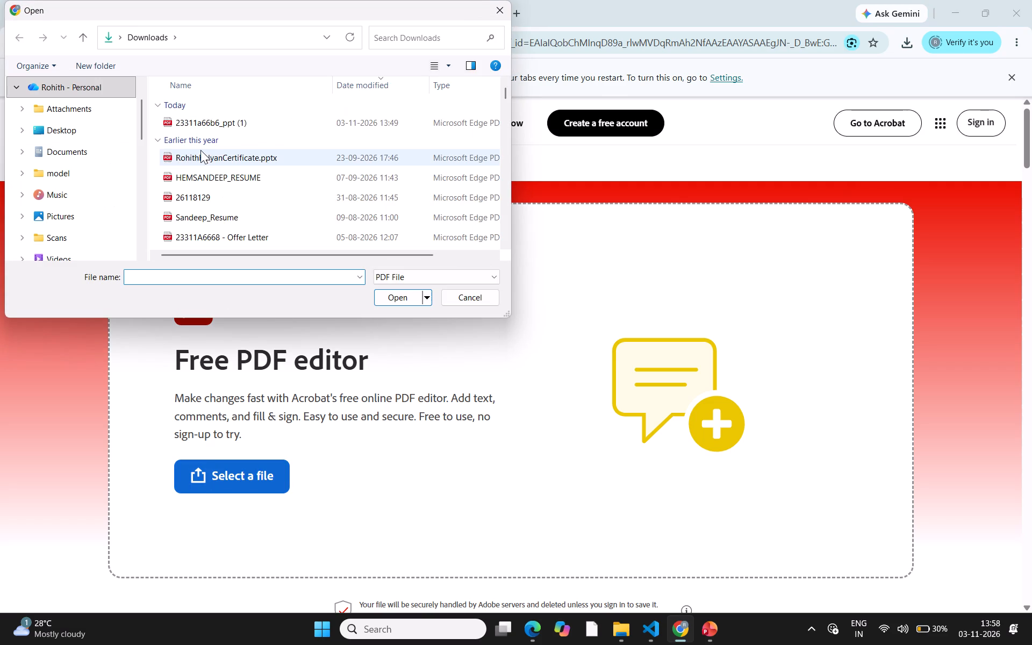
{"action": "left_click", "coordinate": [200, 120]}
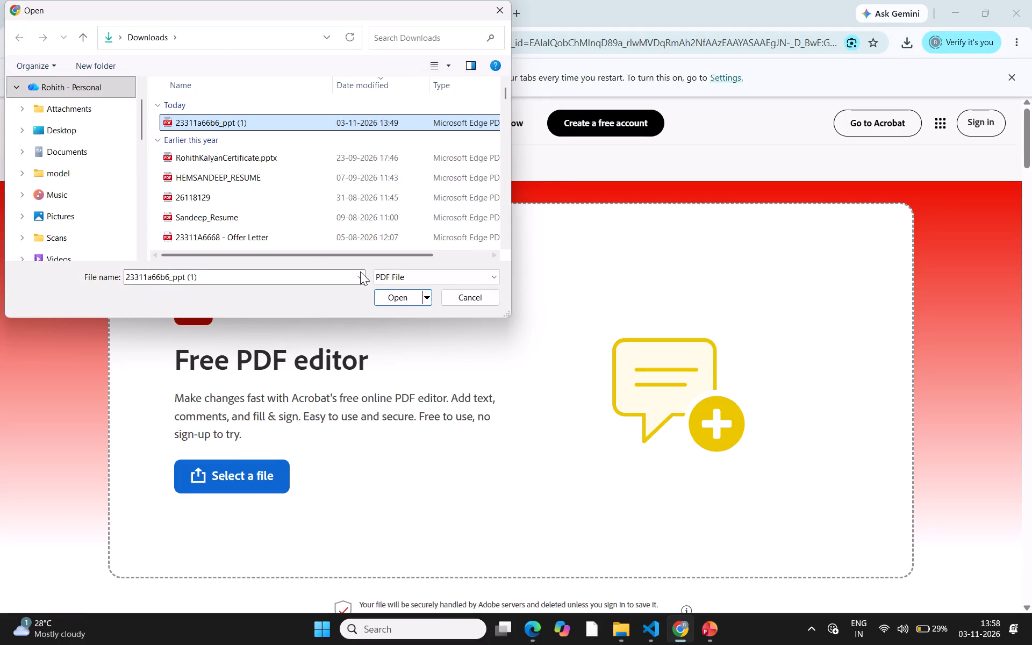
{"action": "left_click", "coordinate": [396, 303]}
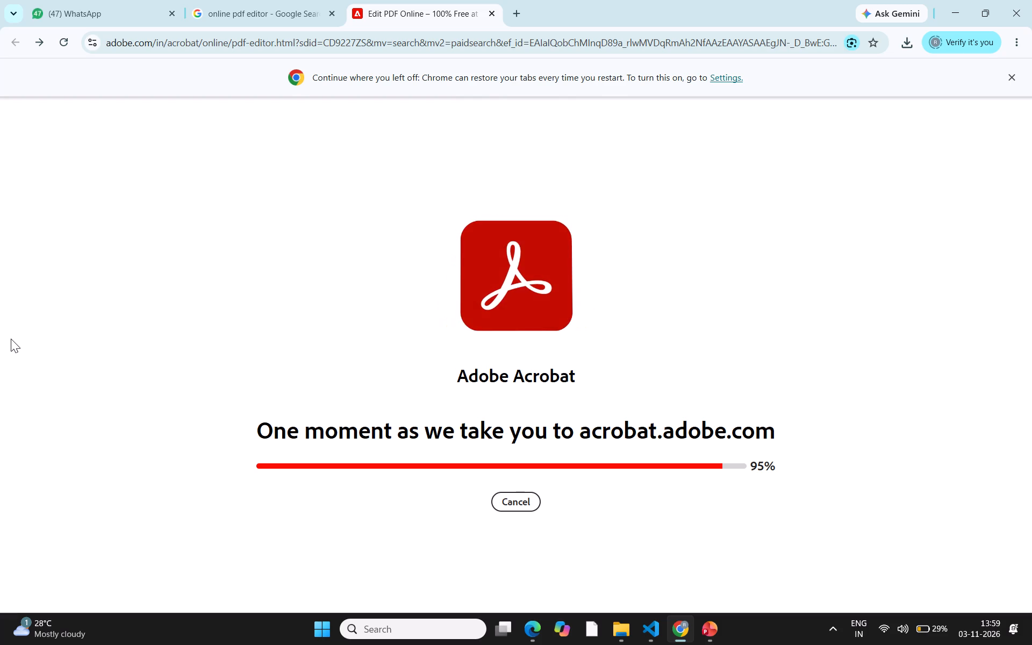
{"action": "double_click", "coordinate": [551, 210]}
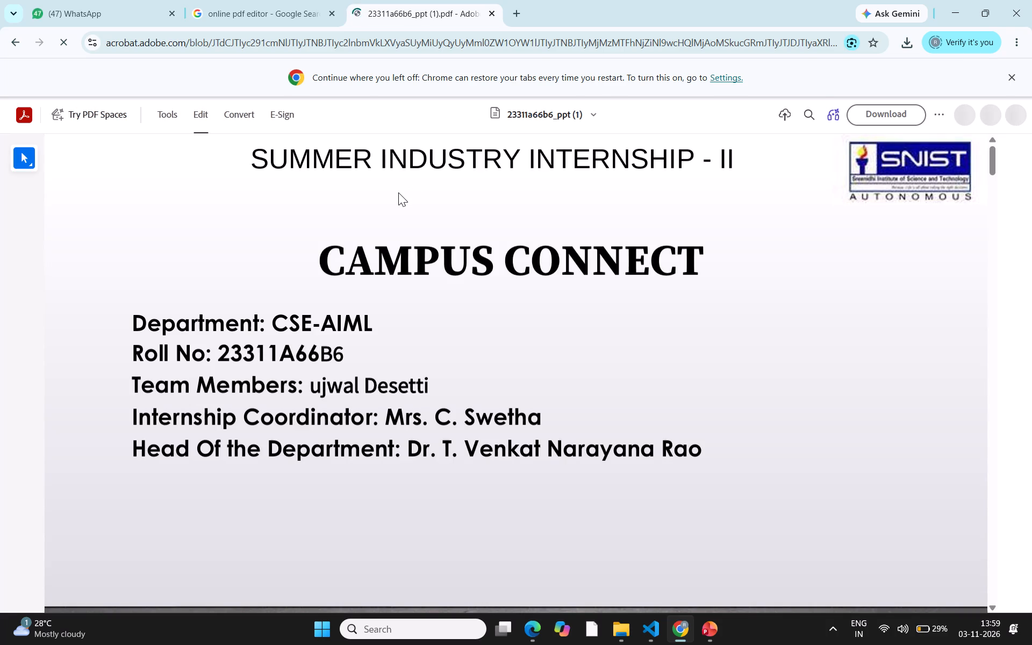
Delete the Abstract page's text from "Campus Connect provides:" through "Cybersecurity awareness resources", keeping the Keywords section.
{"action": "scroll", "coordinate": [424, 337], "scroll_direction": "down", "scroll_amount": 8}
{"action": "scroll", "coordinate": [363, 304], "scroll_direction": "down", "scroll_amount": 3}
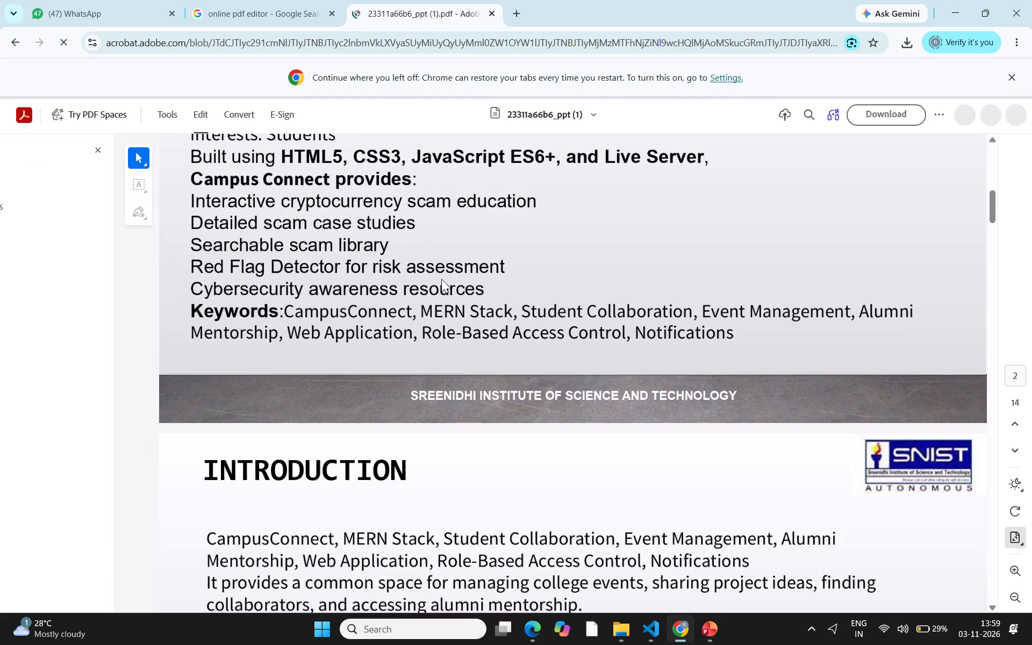
{"action": "left_click", "coordinate": [537, 270]}
{"action": "left_click", "coordinate": [536, 278]}
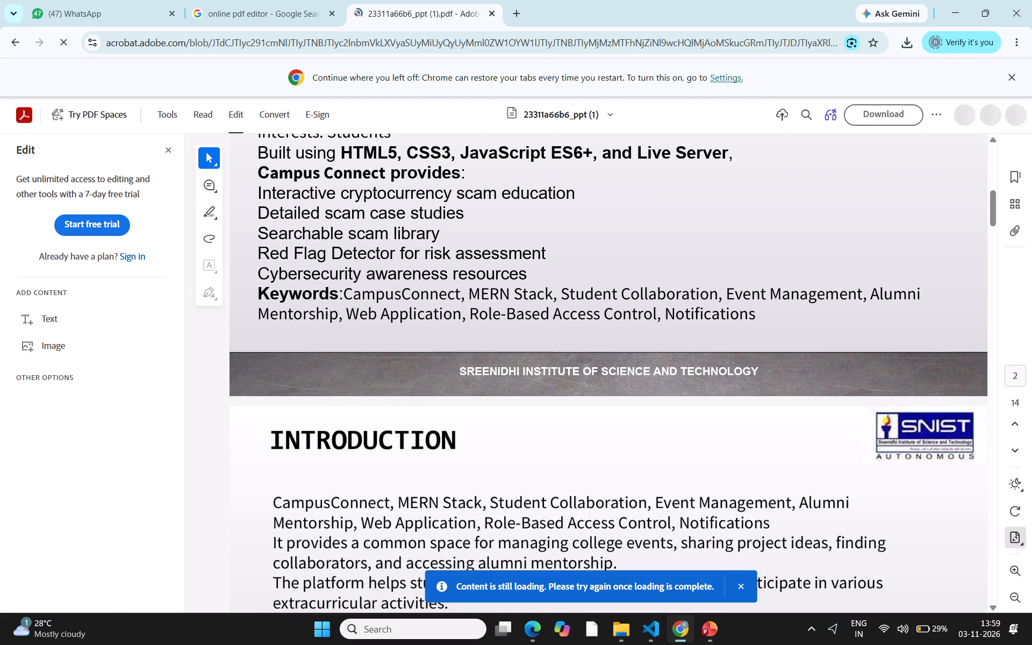
{"action": "left_click", "coordinate": [528, 274]}
{"action": "left_click", "coordinate": [527, 274]}
{"action": "double_click", "coordinate": [527, 274]}
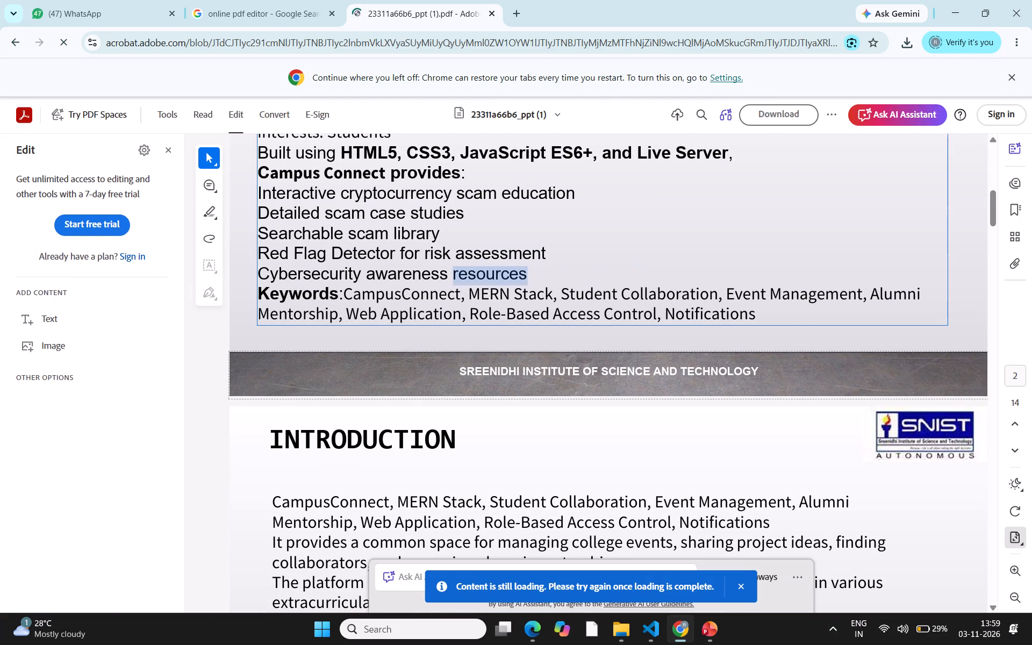
{"action": "key", "text": "BackSpace"}
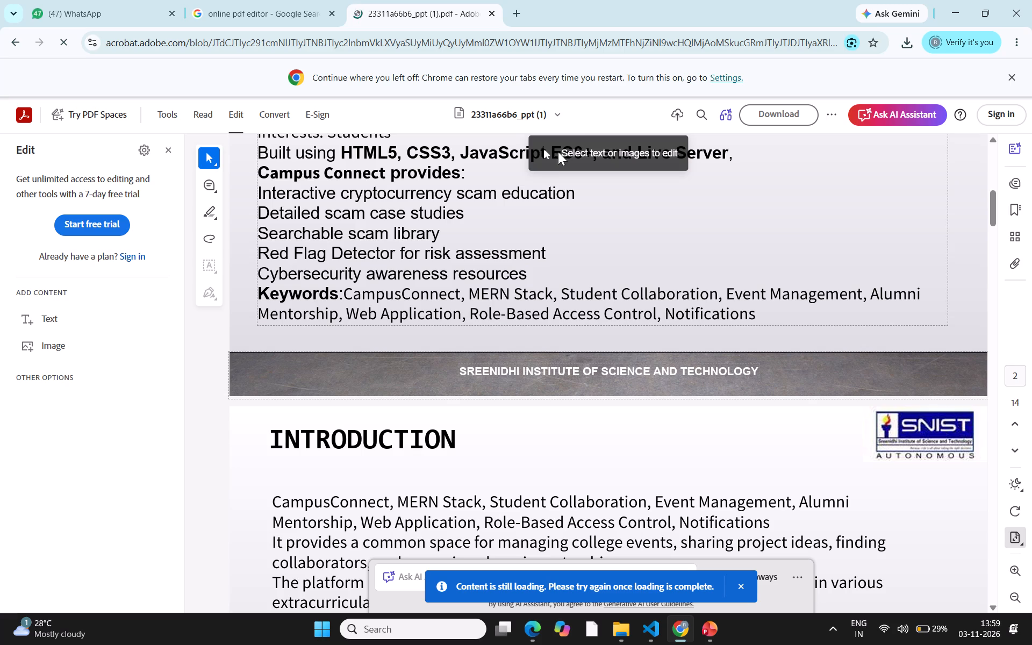
{"action": "left_click", "coordinate": [590, 142]}
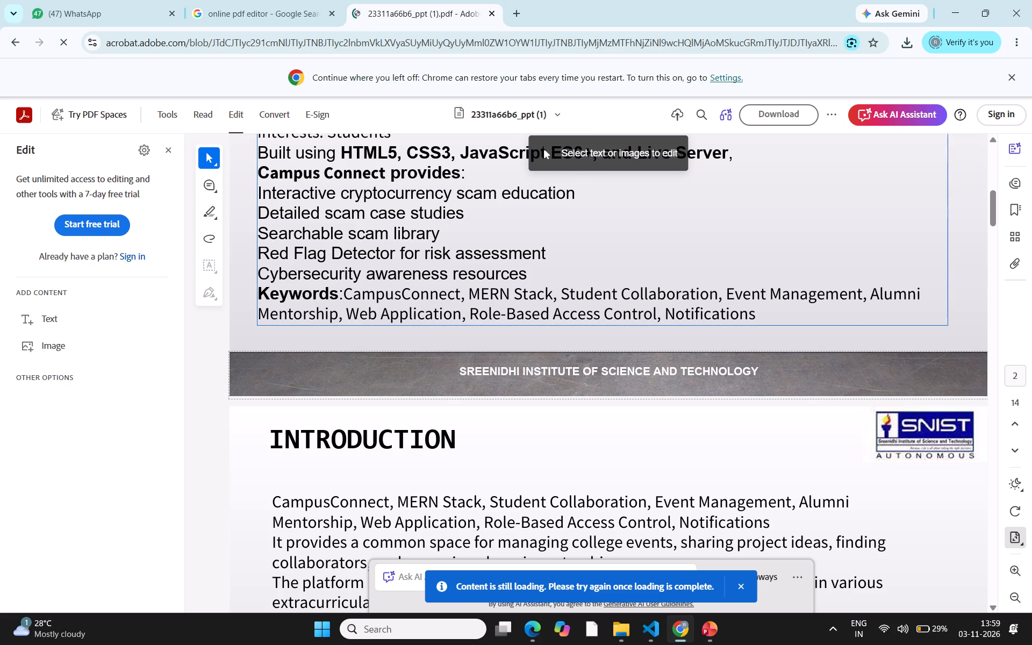
{"action": "left_click_drag", "start_coordinate": [262, 165], "coordinate": [272, 179]}
{"action": "left_click", "coordinate": [273, 179]}
{"action": "left_click_drag", "start_coordinate": [261, 171], "coordinate": [326, 171]}
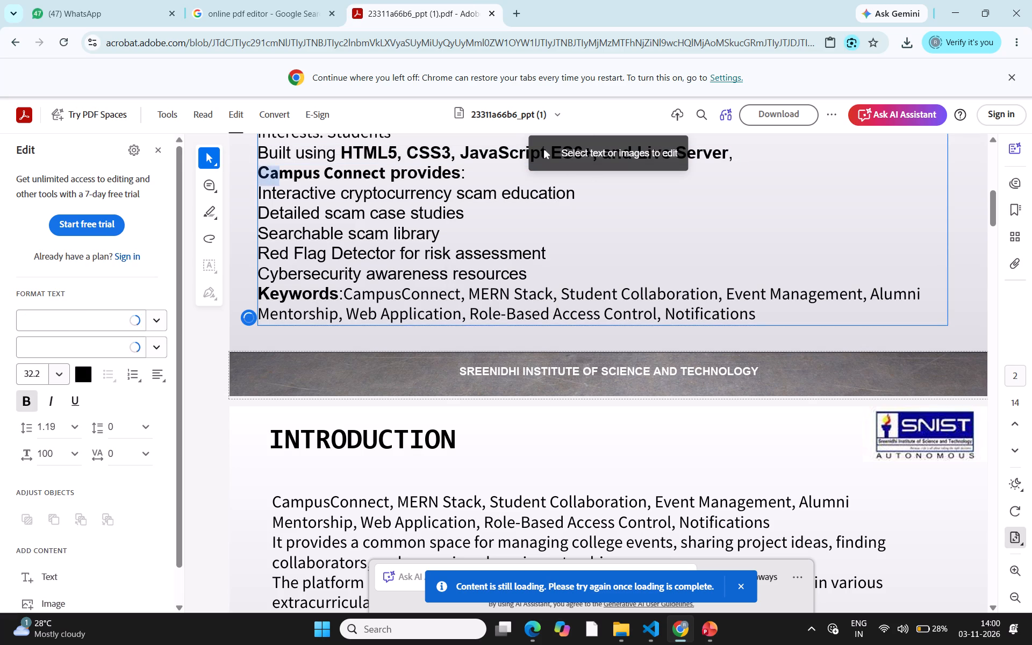
{"action": "left_click_drag", "start_coordinate": [326, 171], "coordinate": [540, 284]}
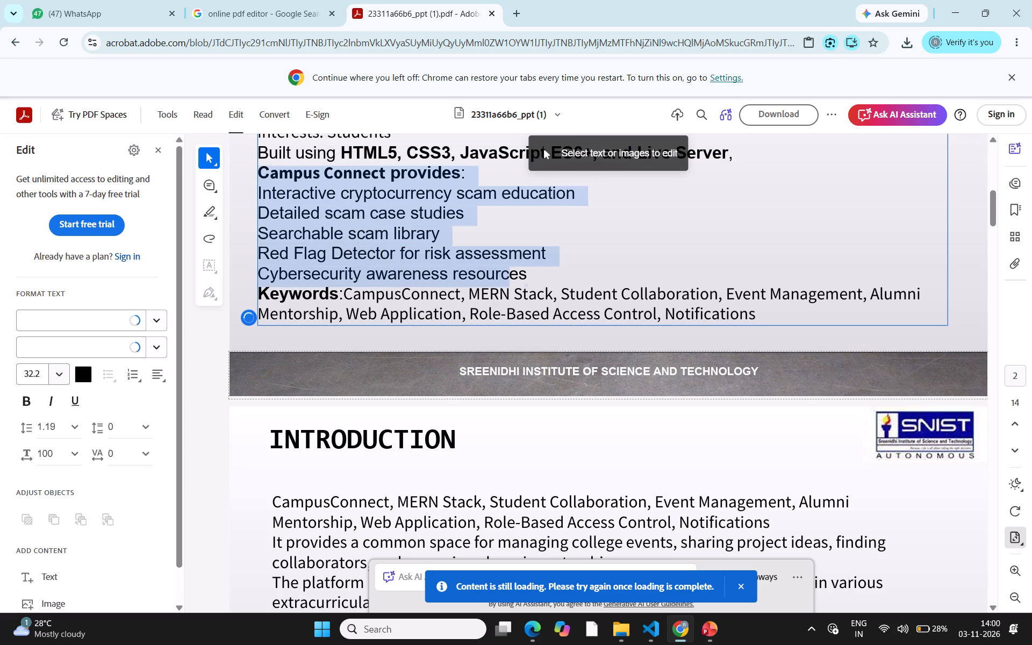
{"action": "left_click_drag", "start_coordinate": [540, 284], "coordinate": [547, 284]}
{"action": "key", "text": "BackSpace"}
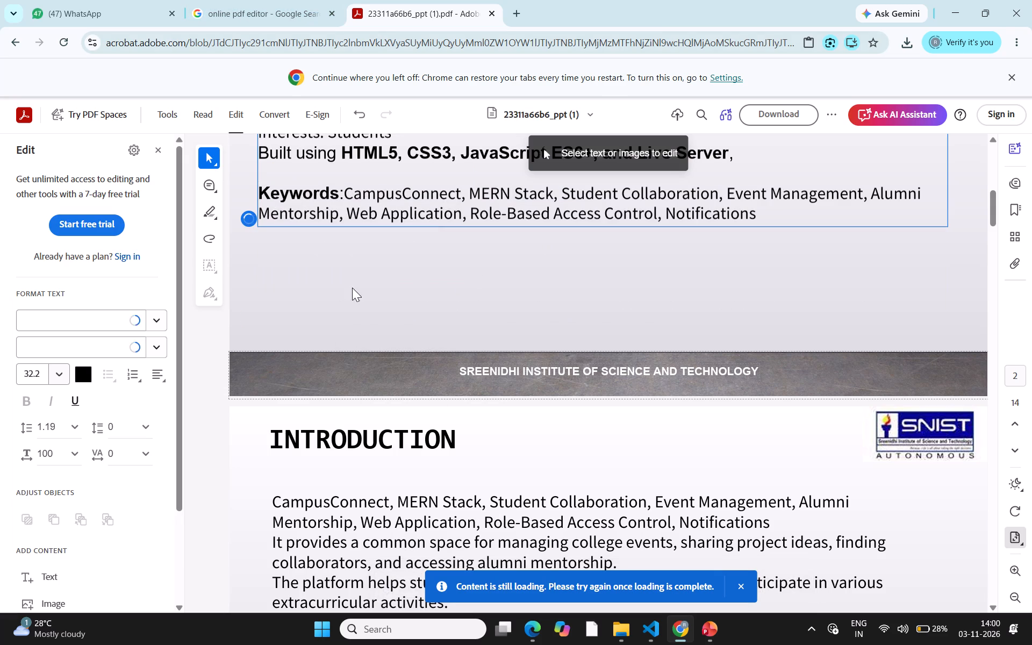
Insert ",Reactjs" directly after "JavaScript ES6+" in the Abstract's "Built using" line.
{"action": "scroll", "coordinate": [363, 220], "scroll_direction": "up", "scroll_amount": 4}
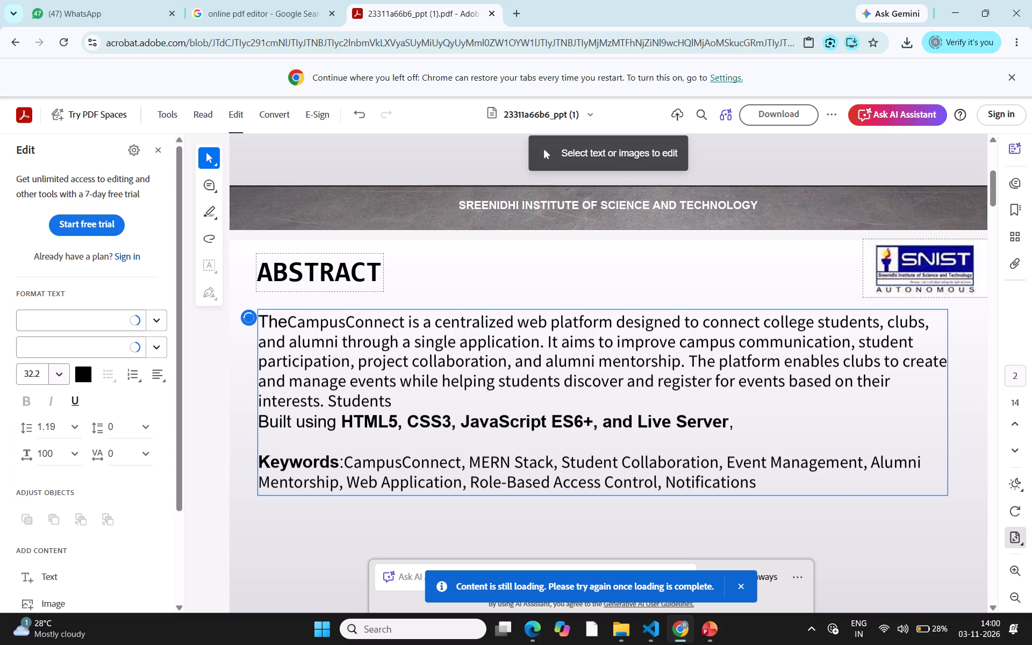
{"action": "left_click", "coordinate": [712, 429]}
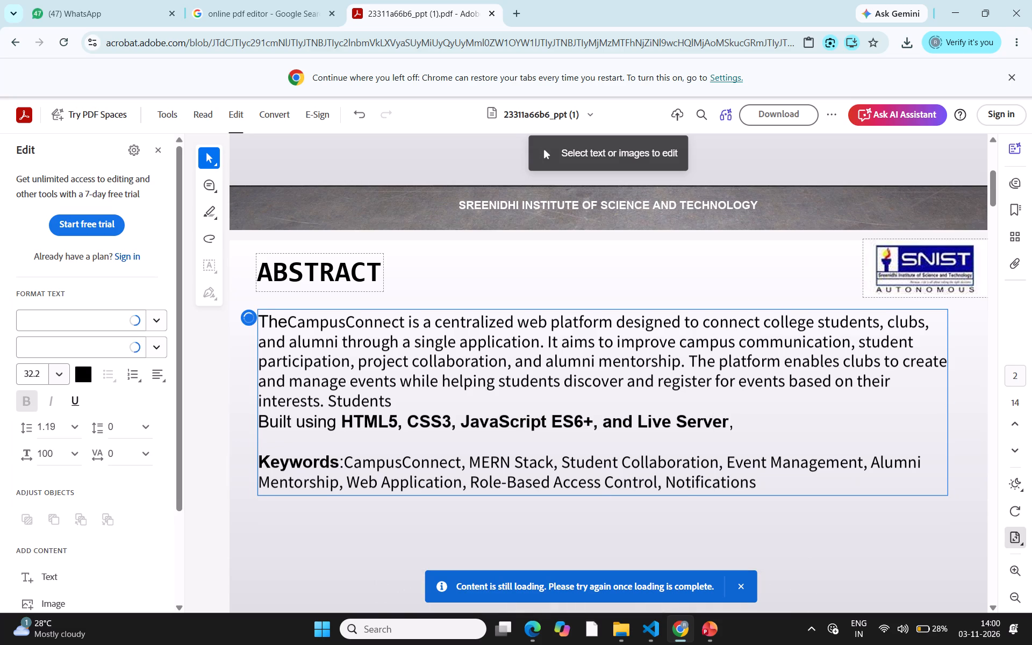
{"action": "left_click", "coordinate": [594, 415]}
{"action": "type", "text": "react"}
{"action": "type", "text": "re"}
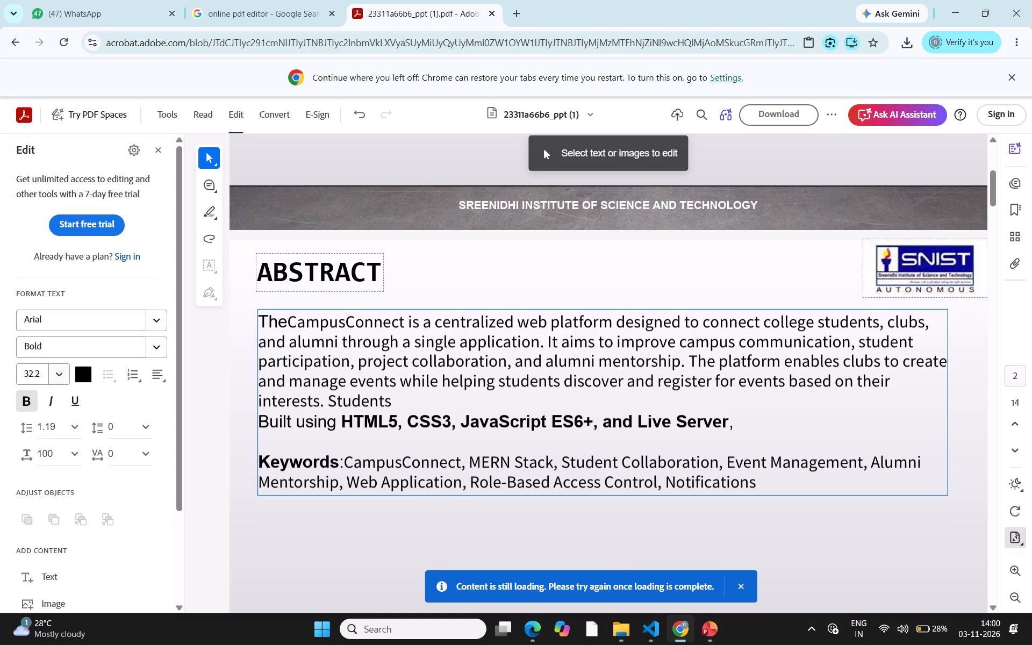
{"action": "key", "text": "r"}
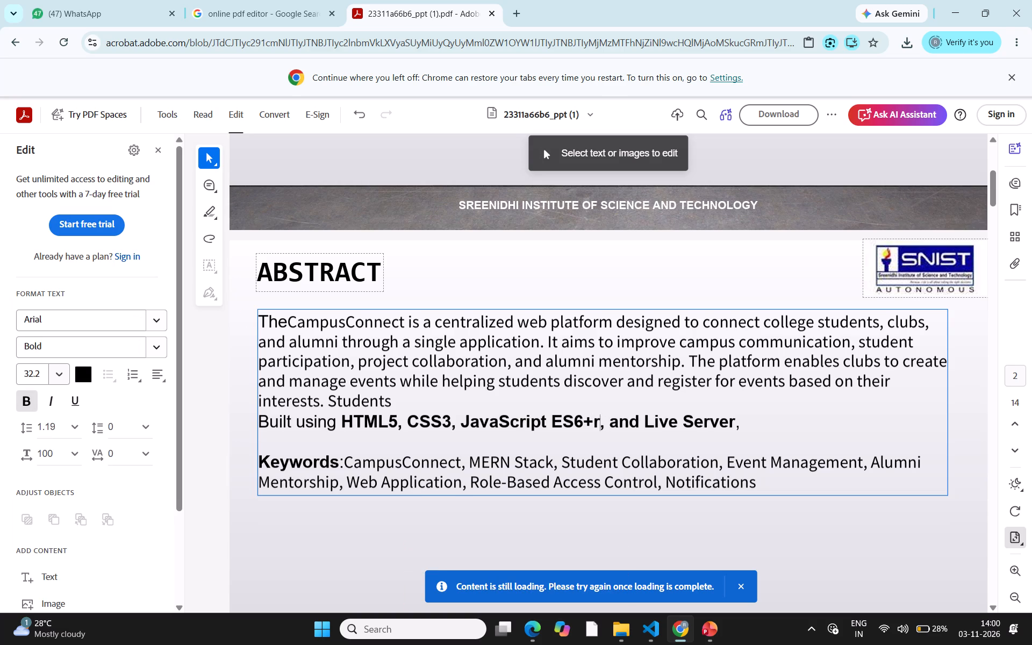
{"action": "key", "text": "BackSpace"}
{"action": "key", "text": "r"}
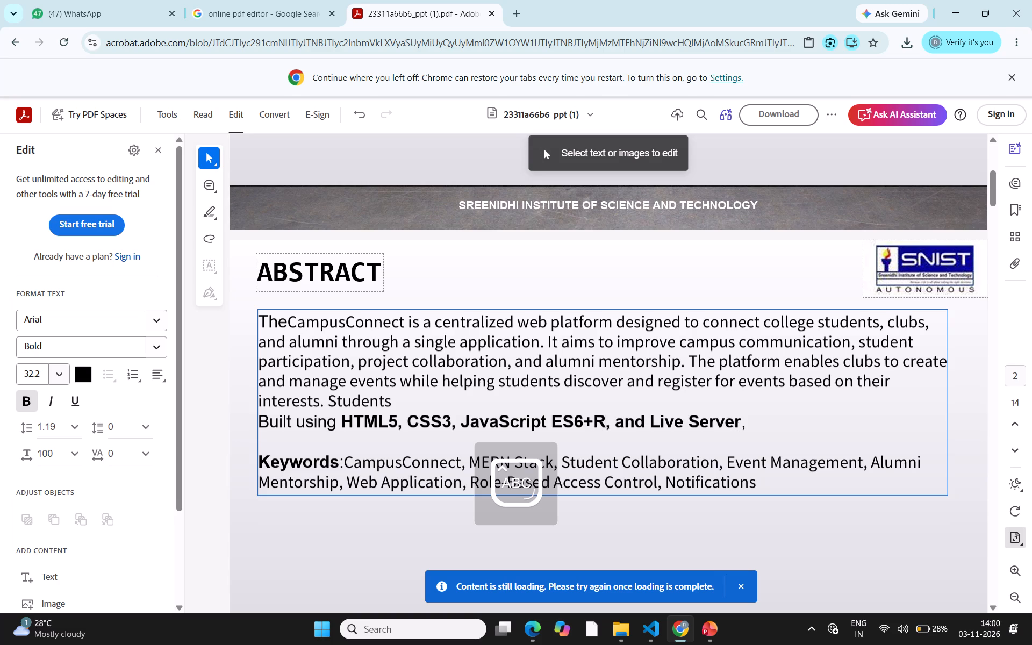
{"action": "type", "text": "eact"}
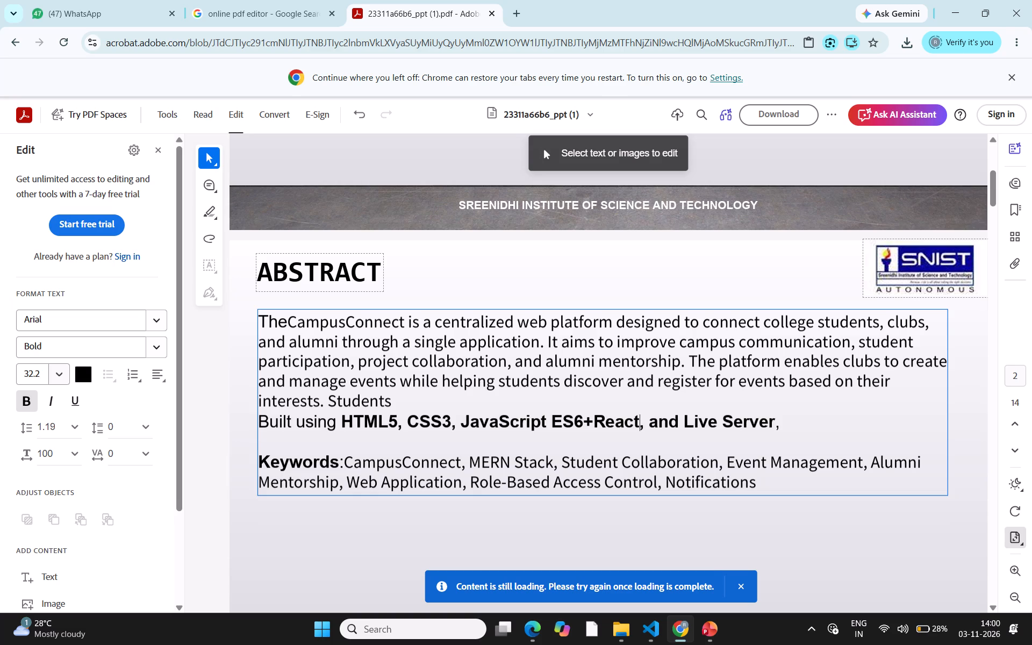
{"action": "type", "text": "js"}
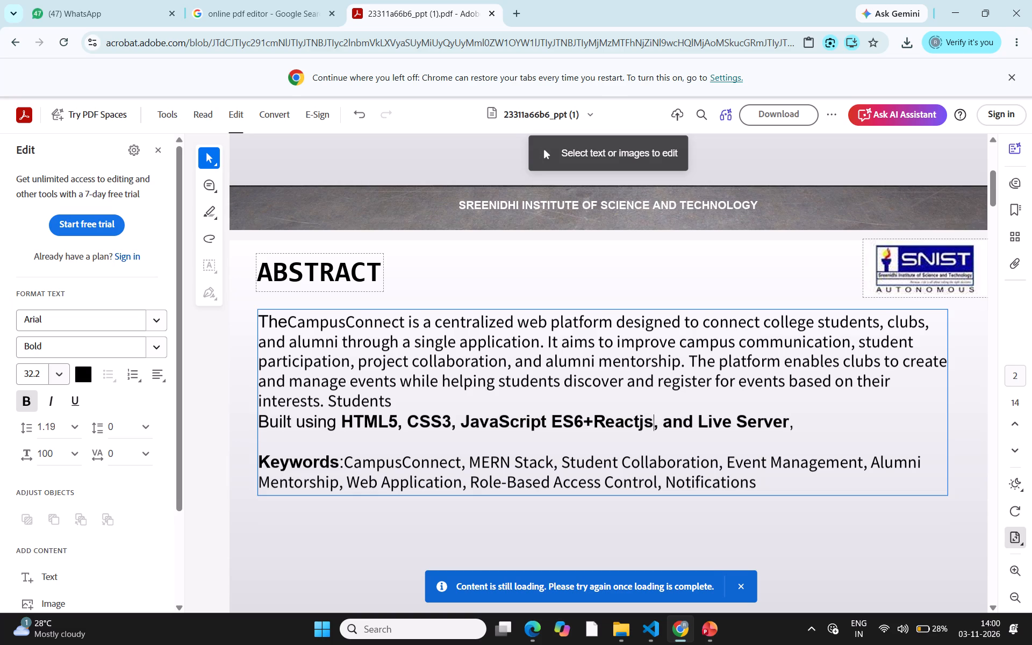
{"action": "key", "text": "Left"}
{"action": "key", "text": "Left"}
{"action": "key", "text": "Left"}
{"action": "key", "text": "Left"}
{"action": "key", "text": "Left"}
{"action": "key", "text": "Left"}
{"action": "key", "text": "Left"}
{"action": "key", "text": "comma"}
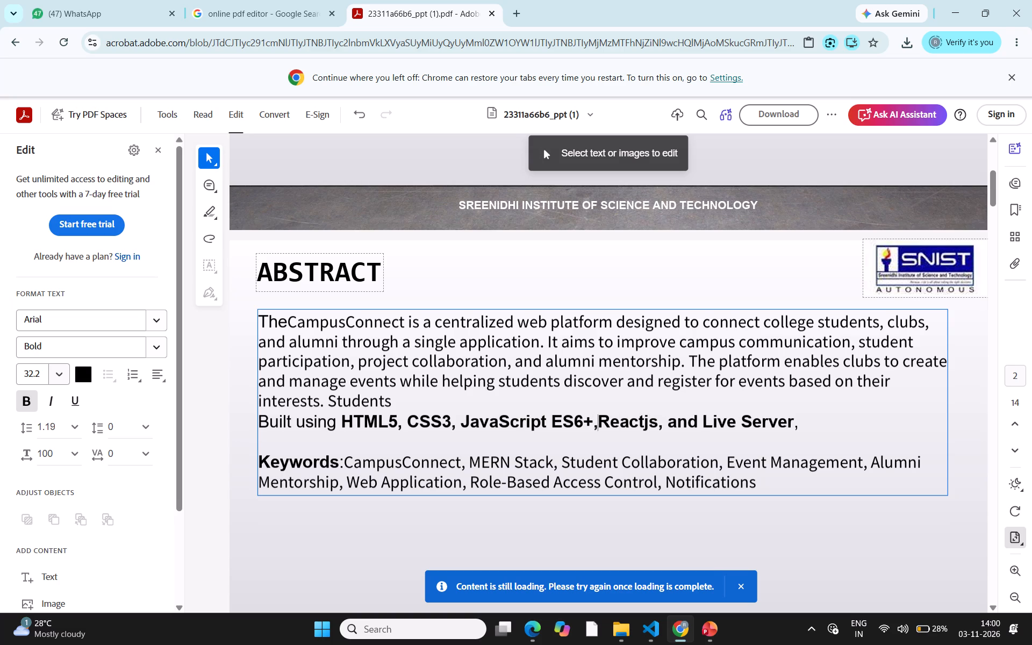
Remove "and Live Server" and the trailing commas from the "Built using" line so it ends with "Reactjs".
{"action": "key", "text": "Right"}
{"action": "key", "text": "Right"}
{"action": "key", "text": "Right"}
{"action": "key", "text": "Right"}
{"action": "key", "text": "Right"}
{"action": "key", "text": "Right"}
{"action": "key", "text": "Right"}
{"action": "key", "text": "Right"}
{"action": "key", "text": "Right"}
{"action": "key", "text": "Right"}
{"action": "key", "text": "Right"}
{"action": "key", "text": "Right"}
{"action": "key", "text": "Right"}
{"action": "key", "text": "Right"}
{"action": "key", "text": "Right"}
{"action": "key", "text": "Right"}
{"action": "key", "text": "Right"}
{"action": "key", "text": "Right"}
{"action": "key", "text": "Right"}
{"action": "key", "text": "Right"}
{"action": "key", "text": "Right"}
{"action": "key", "text": "Right"}
{"action": "key", "text": "Right"}
{"action": "key", "text": "Right"}
{"action": "key", "text": "BackSpace"}
{"action": "key", "text": "BackSpace"}
{"action": "key", "text": "BackSpace"}
{"action": "key", "text": "BackSpace"}
{"action": "key", "text": "BackSpace"}
{"action": "key", "text": "BackSpace"}
{"action": "key", "text": "BackSpace"}
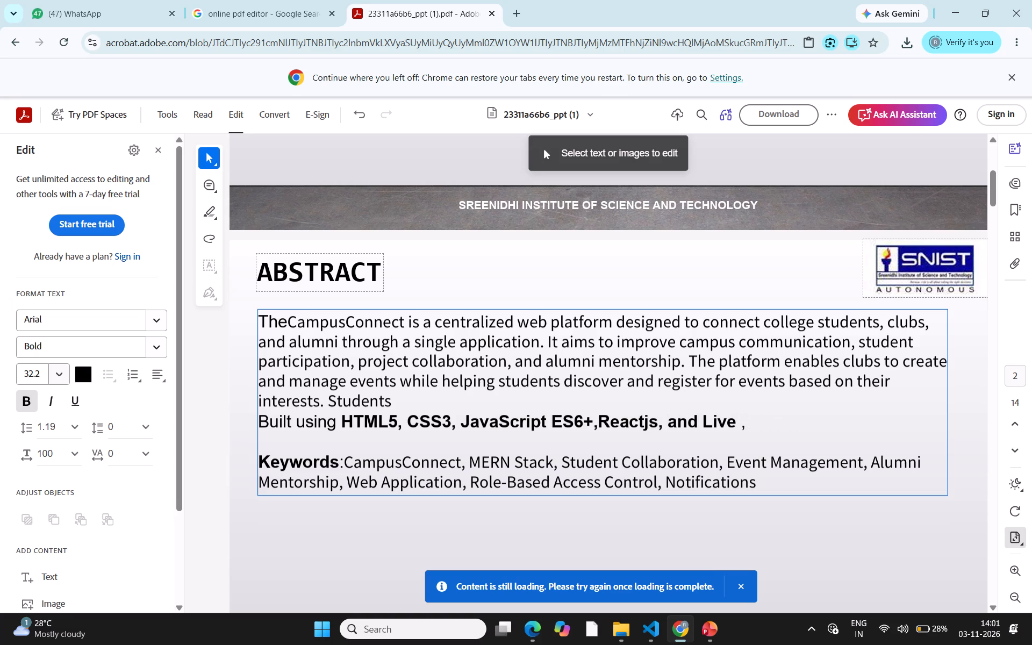
{"action": "key", "text": "BackSpace"}
{"action": "key", "text": "BackSpace"}
{"action": "key", "text": "BackSpace"}
{"action": "key", "text": "BackSpace"}
{"action": "key", "text": "BackSpace"}
{"action": "key", "text": "BackSpace"}
{"action": "key", "text": "BackSpace"}
{"action": "key", "text": "BackSpace"}
{"action": "key", "text": "BackSpace"}
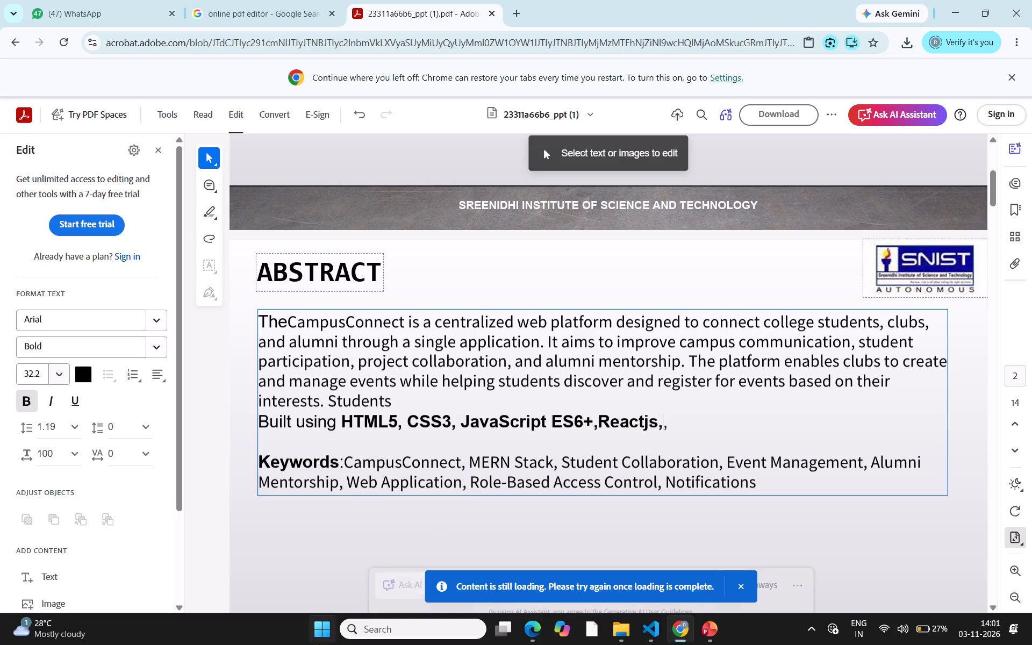
{"action": "left_click", "coordinate": [670, 428]}
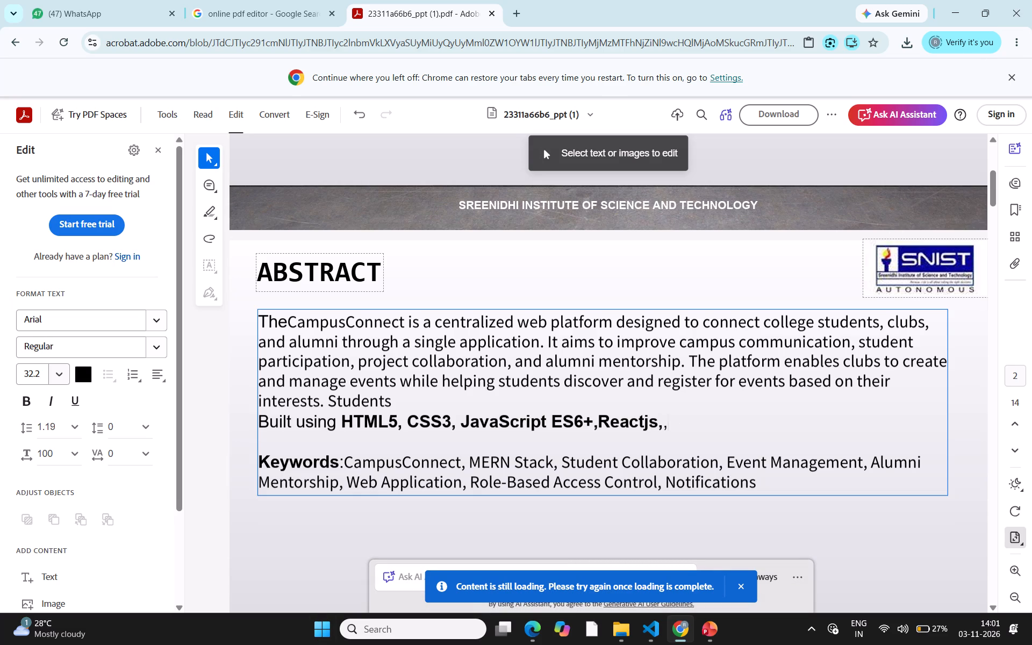
{"action": "key", "text": "BackSpace"}
{"action": "key", "text": "BackSpace"}
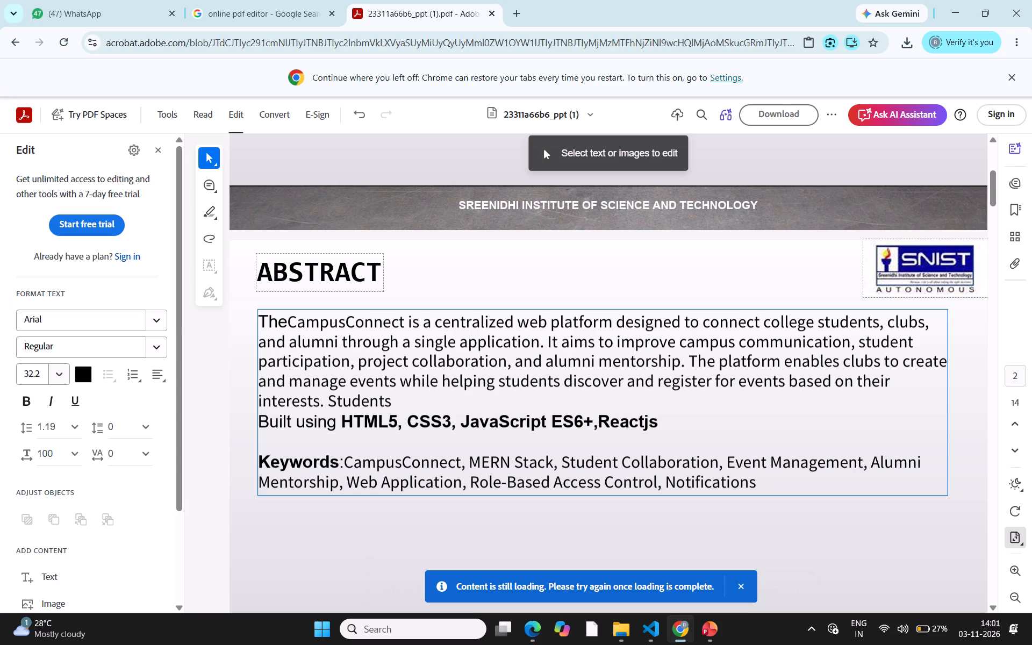
Delete the heading "Traditional Crypto Awareness" above the bullets on the Existing System page.
{"action": "scroll", "coordinate": [636, 368], "scroll_direction": "down", "scroll_amount": 5}
{"action": "scroll", "coordinate": [613, 406], "scroll_direction": "down", "scroll_amount": 2}
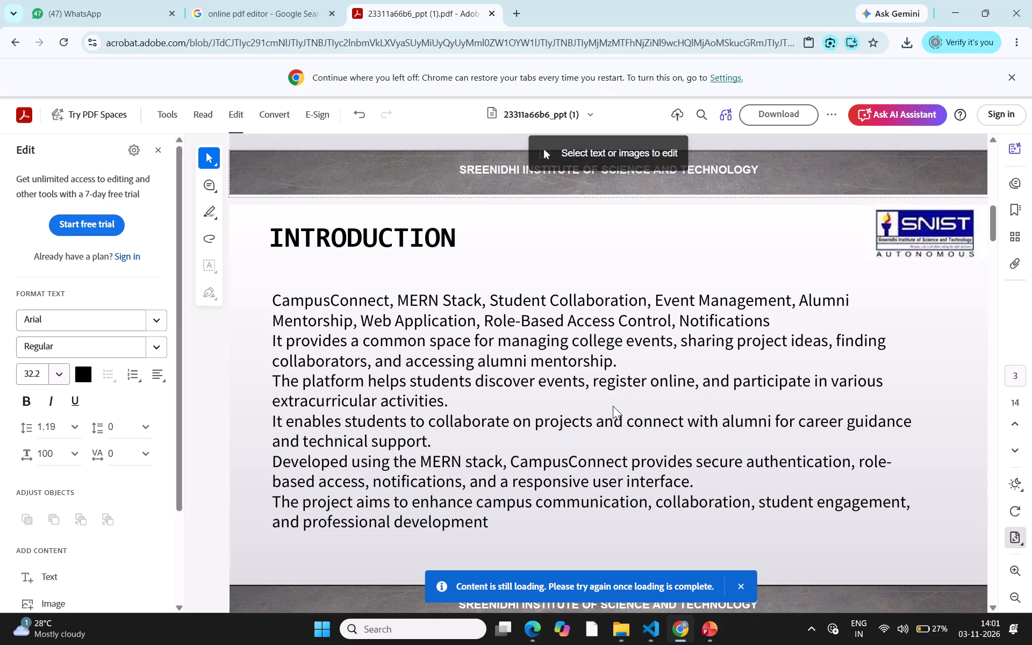
{"action": "scroll", "coordinate": [614, 404], "scroll_direction": "down", "scroll_amount": 2}
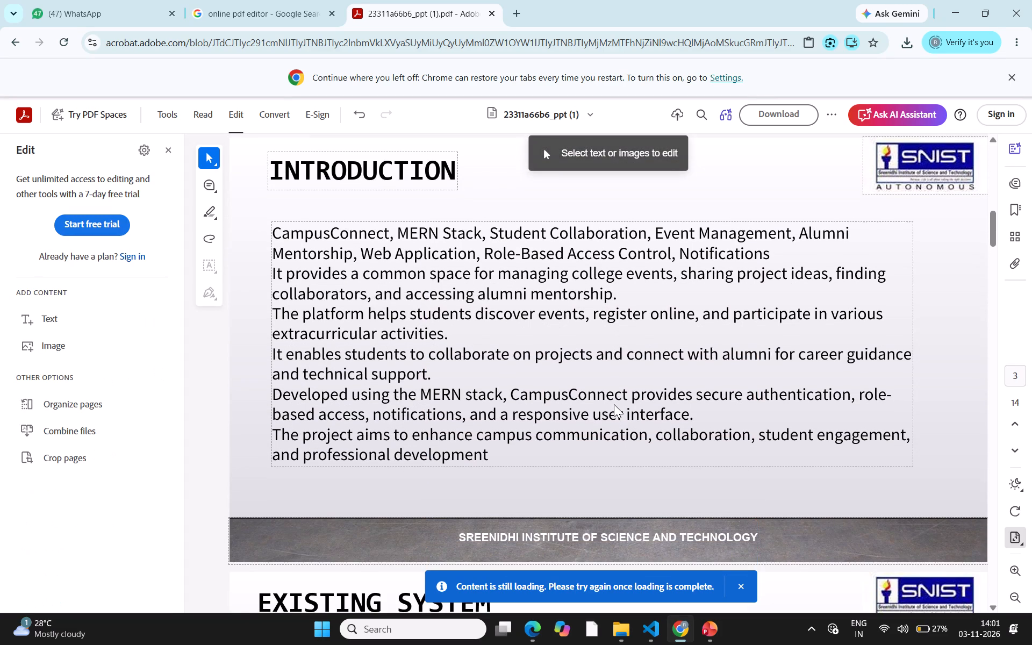
{"action": "scroll", "coordinate": [614, 404], "scroll_direction": "down", "scroll_amount": 3}
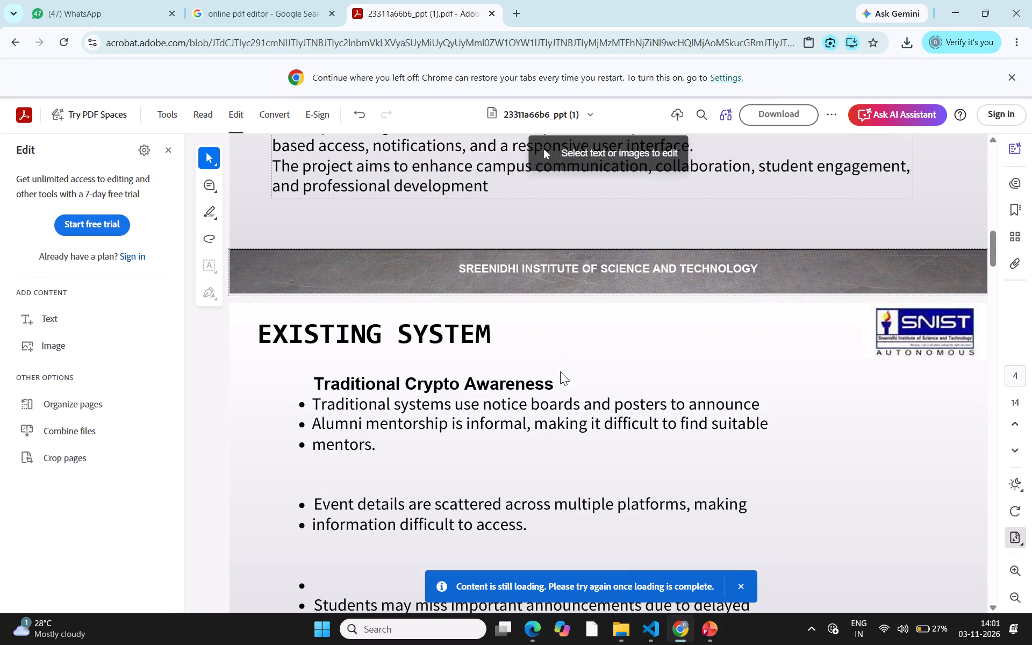
{"action": "left_click", "coordinate": [558, 383]}
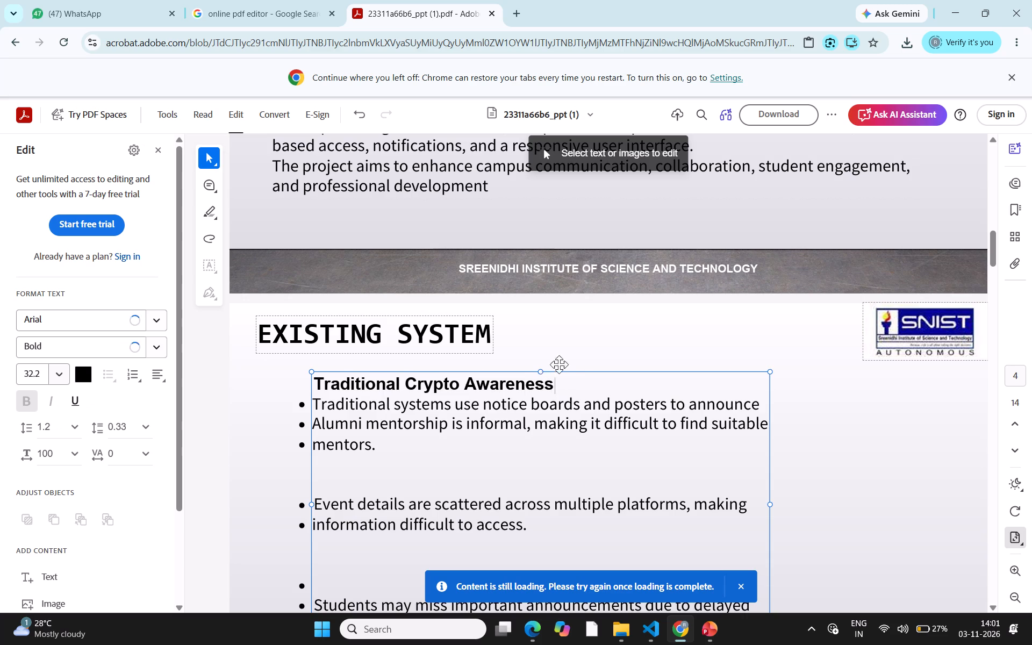
{"action": "key", "text": "BackSpace"}
{"action": "key", "text": "BackSpace"}
{"action": "key", "text": "BackSpace"}
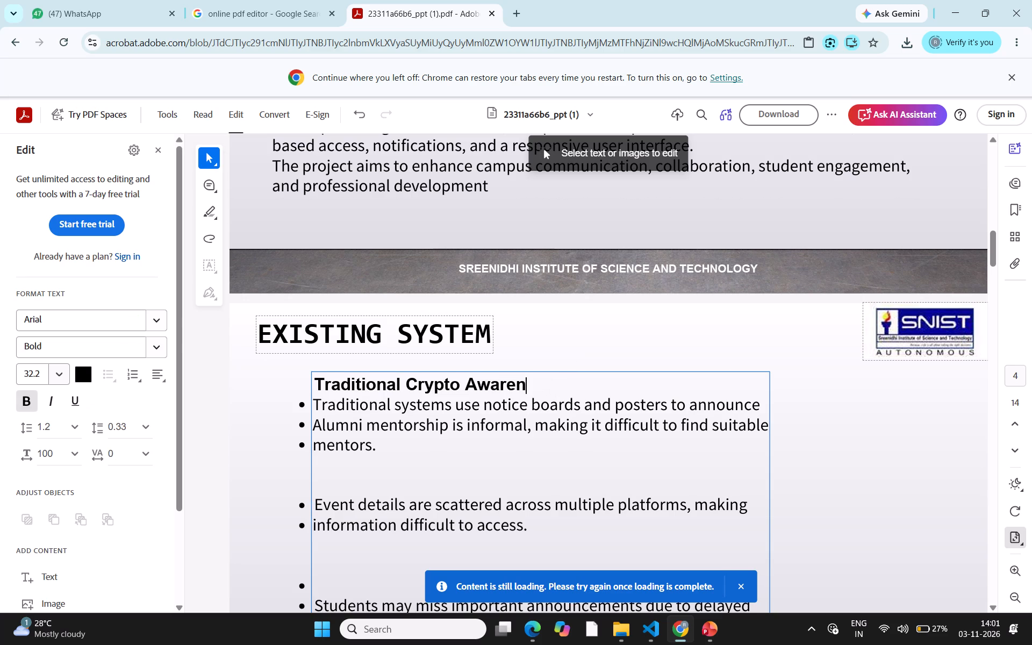
{"action": "key", "text": "BackSpace"}
{"action": "key", "text": "BackSpace"}
{"action": "key", "text": "BackSpace"}
{"action": "key", "text": "BackSpace"}
{"action": "key", "text": "BackSpace"}
{"action": "key", "text": "BackSpace"}
{"action": "key", "text": "BackSpace"}
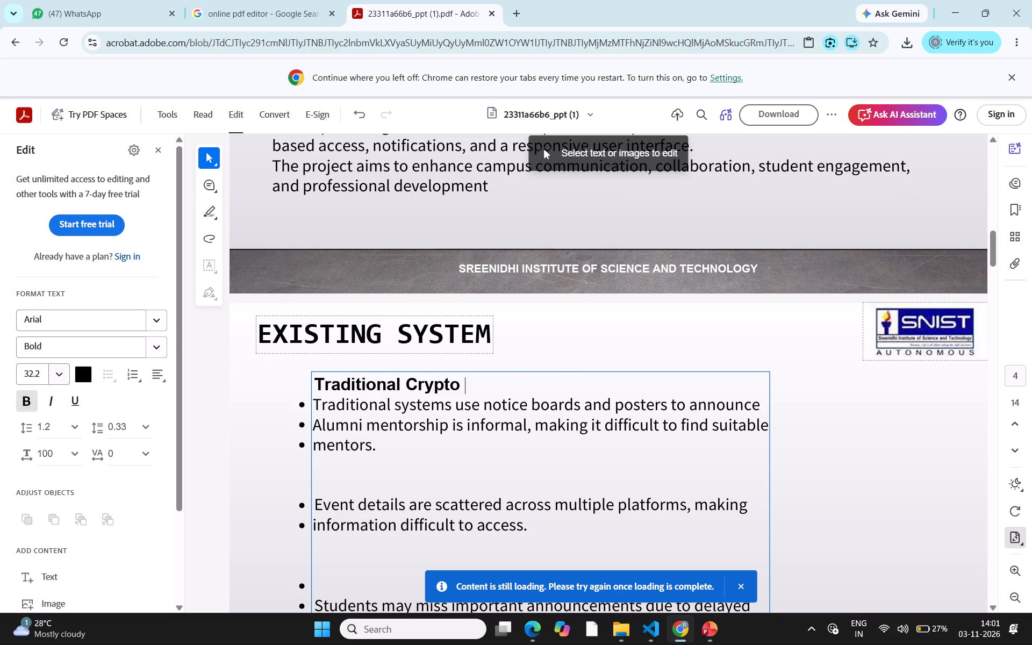
{"action": "key", "text": "BackSpace"}
{"action": "key", "text": "BackSpace"}
{"action": "key", "text": "BackSpace"}
{"action": "key", "text": "BackSpace"}
{"action": "key", "text": "BackSpace"}
{"action": "key", "text": "BackSpace"}
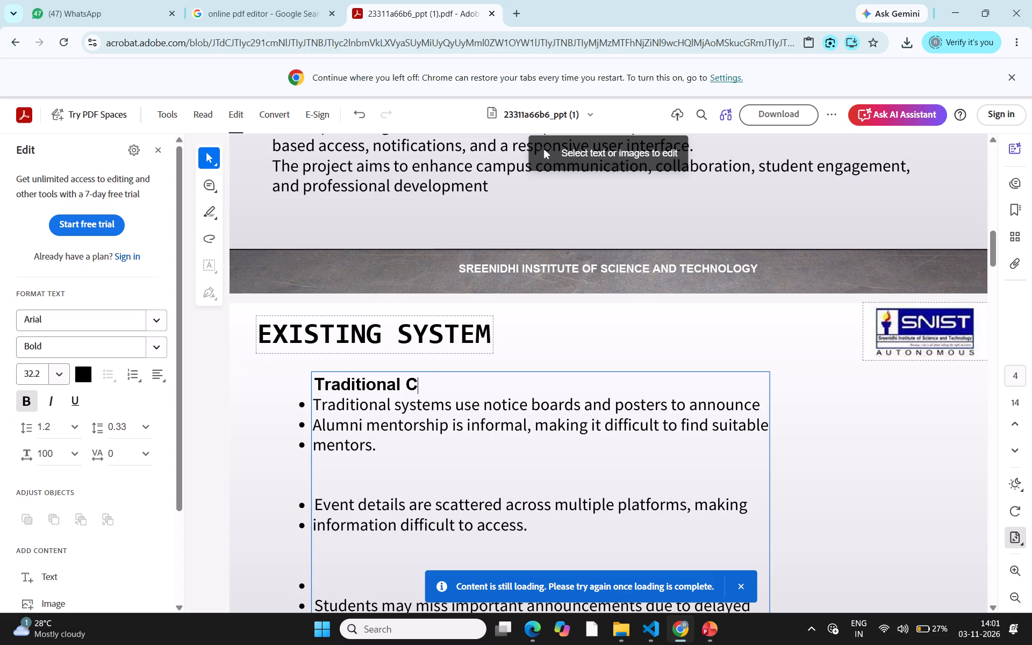
{"action": "key", "text": "BackSpace"}
{"action": "key", "text": "BackSpace"}
{"action": "key", "text": "BackSpace"}
{"action": "key", "text": "BackSpace"}
{"action": "key", "text": "BackSpace"}
{"action": "key", "text": "BackSpace"}
{"action": "key", "text": "BackSpace"}
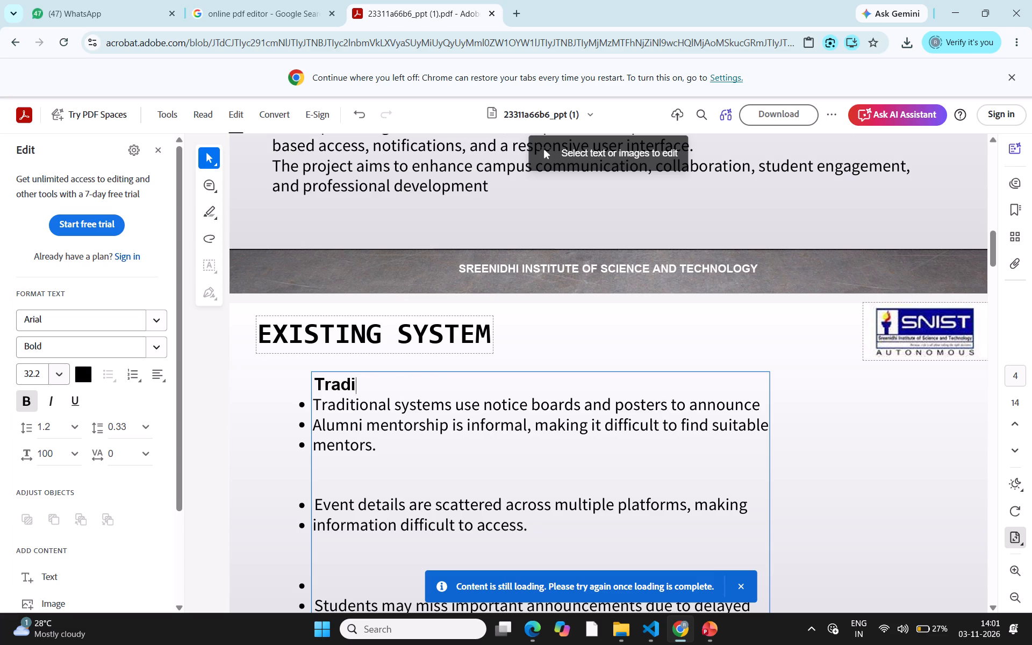
{"action": "key", "text": "BackSpace"}
{"action": "key", "text": "BackSpace"}
{"action": "key", "text": "BackSpace"}
{"action": "key", "text": "BackSpace"}
{"action": "key", "text": "BackSpace"}
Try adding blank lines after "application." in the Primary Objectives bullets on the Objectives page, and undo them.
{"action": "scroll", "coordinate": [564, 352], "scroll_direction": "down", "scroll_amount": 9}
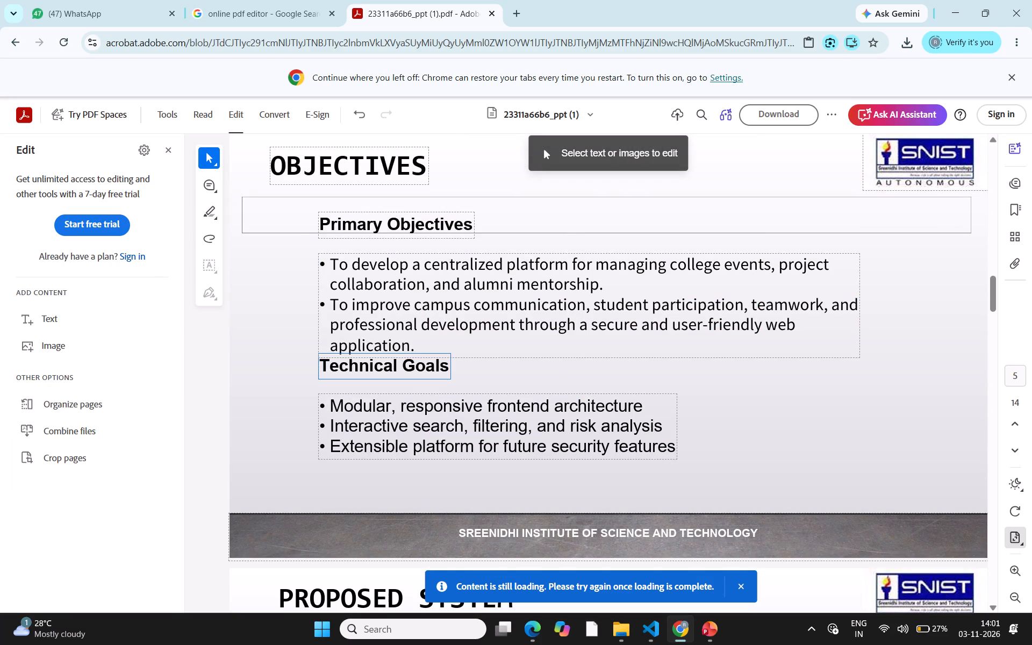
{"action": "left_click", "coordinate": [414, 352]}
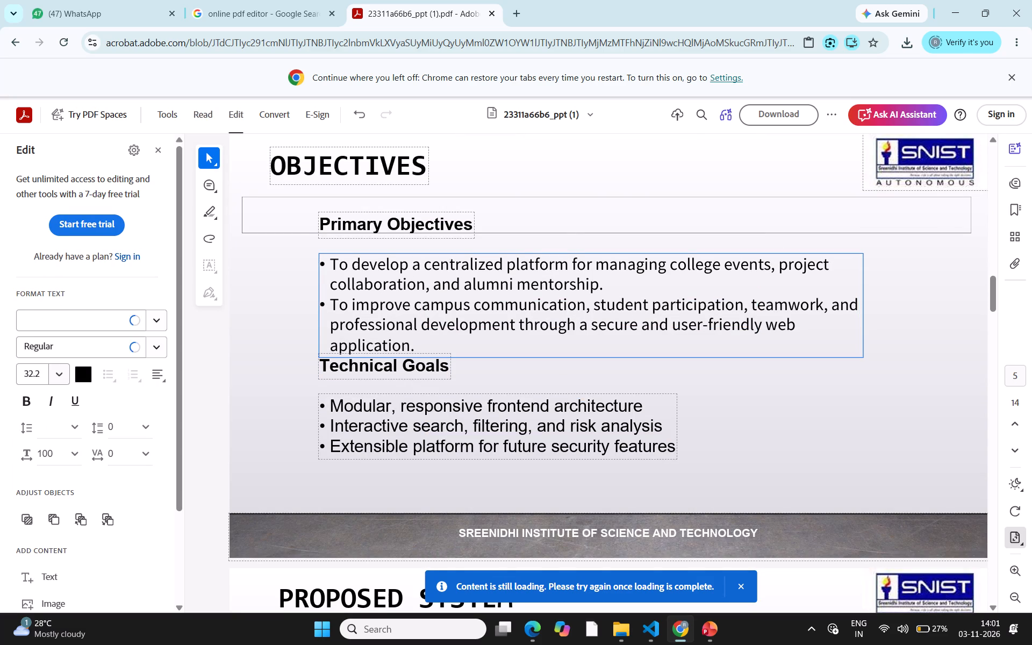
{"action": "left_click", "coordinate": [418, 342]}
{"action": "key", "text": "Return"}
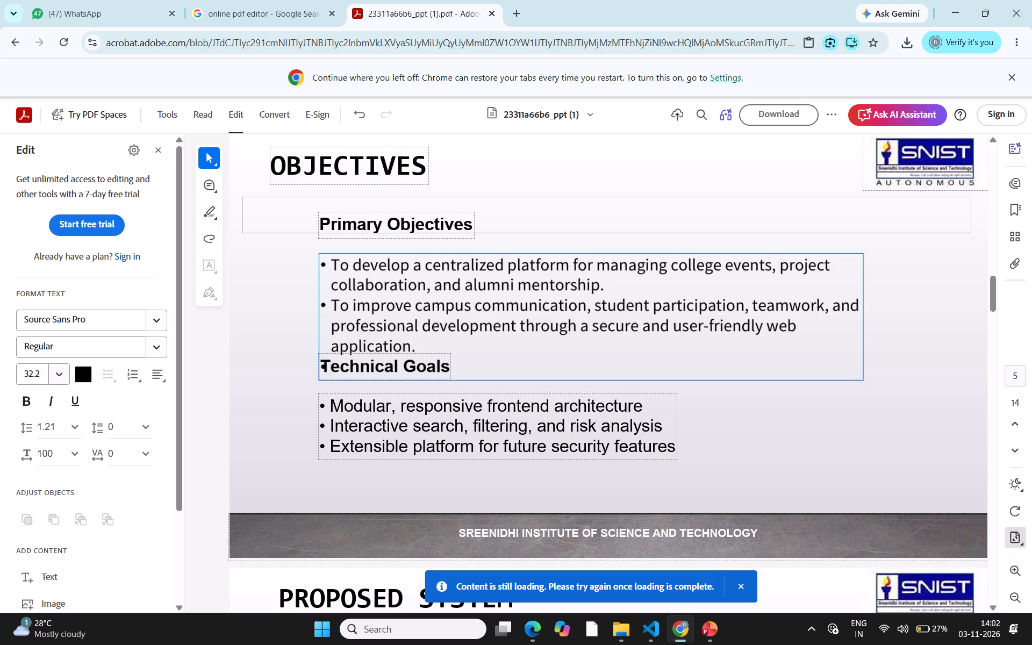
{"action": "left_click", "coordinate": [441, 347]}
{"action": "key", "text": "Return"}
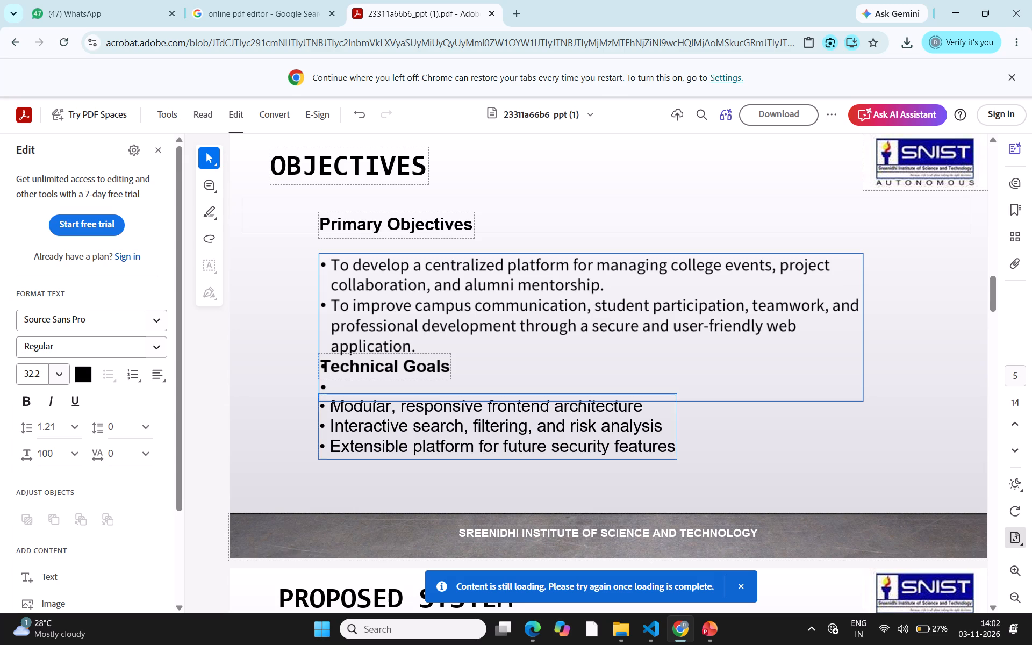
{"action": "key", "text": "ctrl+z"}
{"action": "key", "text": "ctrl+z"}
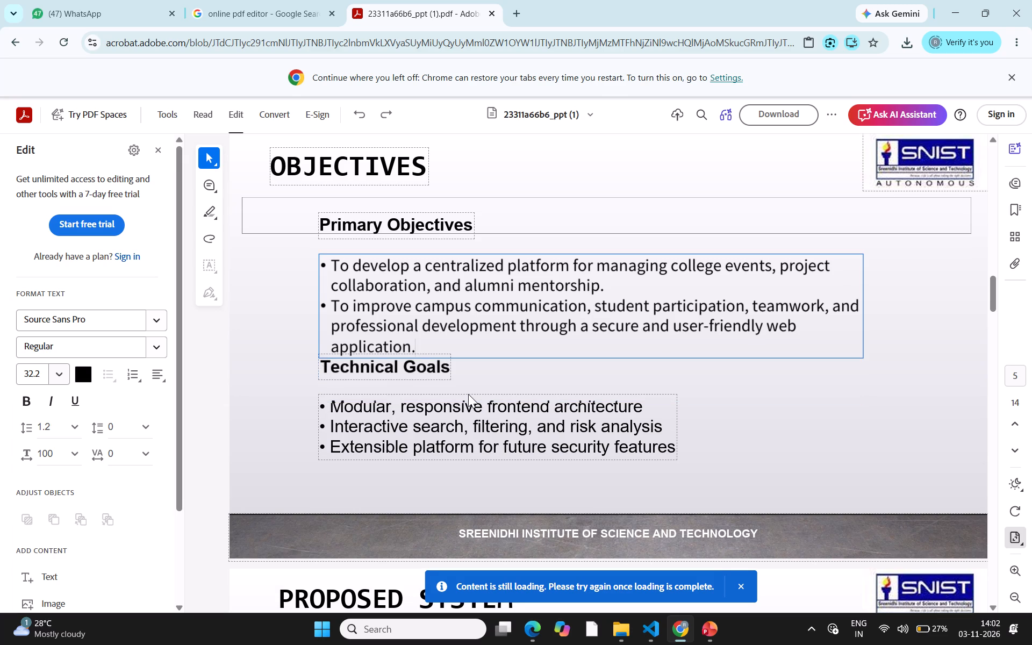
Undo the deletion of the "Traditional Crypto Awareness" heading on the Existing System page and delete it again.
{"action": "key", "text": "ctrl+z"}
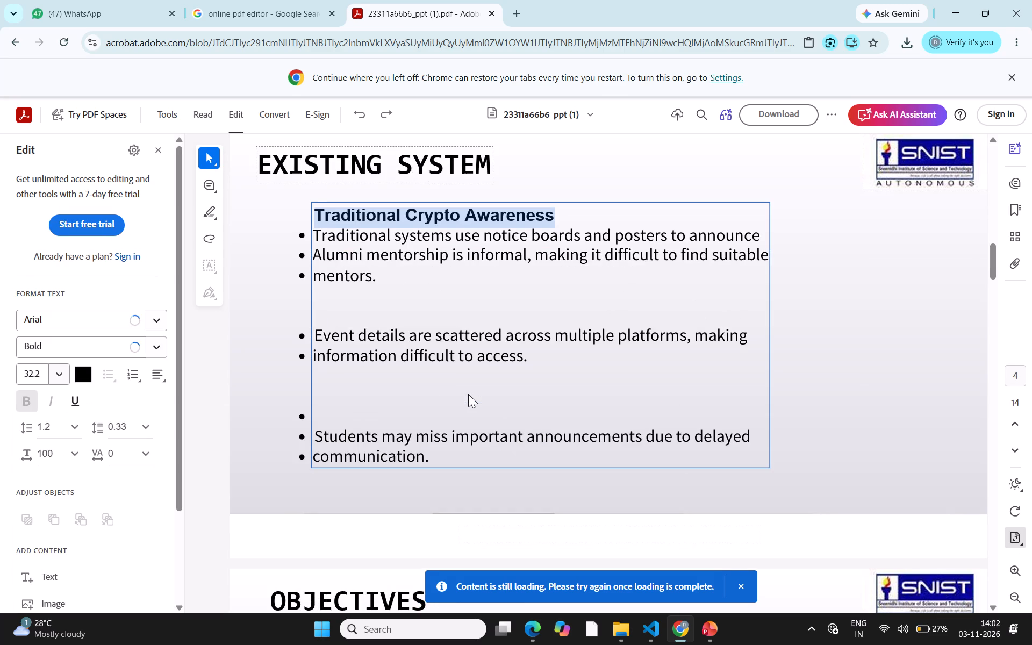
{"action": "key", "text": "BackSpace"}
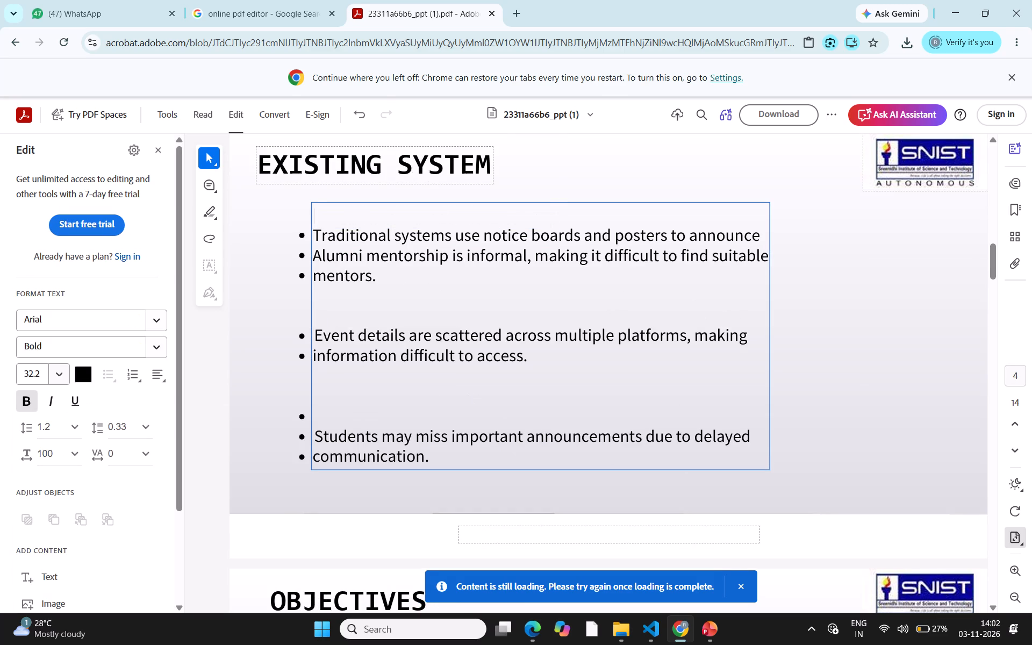
Delete the last Technical Goals bullet on the Objectives page, "Extensible platform for future security features", including its bullet line.
{"action": "scroll", "coordinate": [458, 392], "scroll_direction": "down", "scroll_amount": 5}
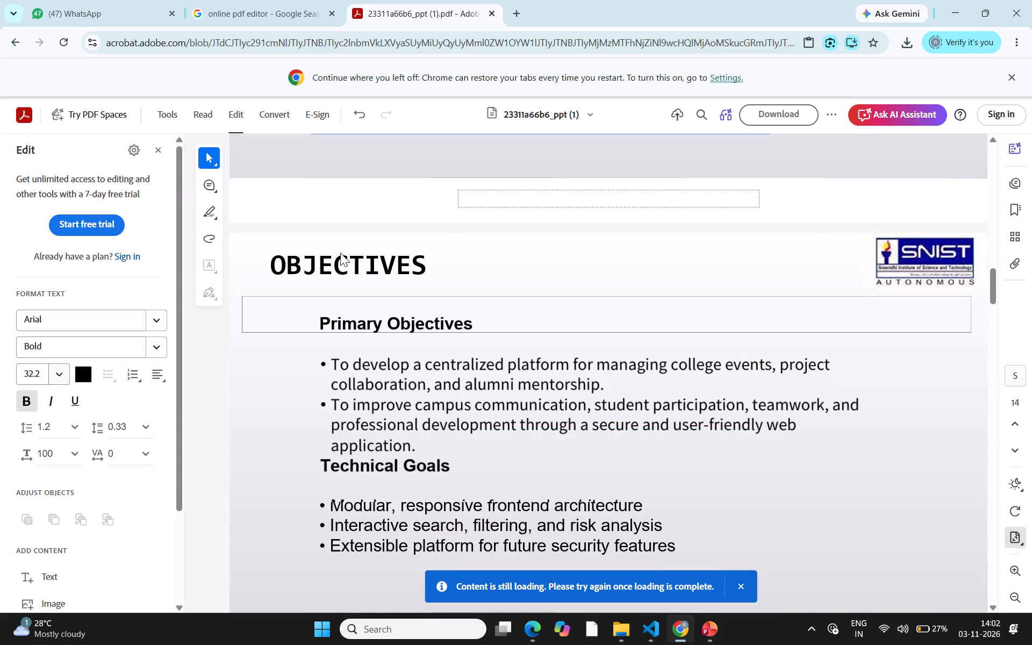
{"action": "scroll", "coordinate": [347, 298], "scroll_direction": "down", "scroll_amount": 6}
{"action": "scroll", "coordinate": [361, 292], "scroll_direction": "up", "scroll_amount": 4}
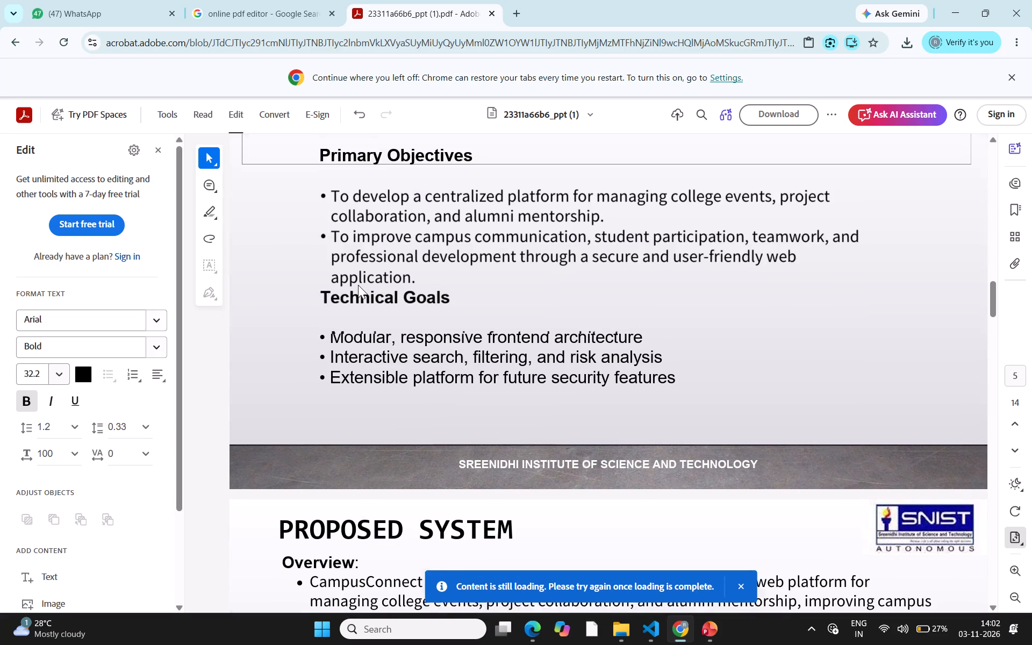
{"action": "scroll", "coordinate": [356, 285], "scroll_direction": "up", "scroll_amount": 1}
{"action": "scroll", "coordinate": [356, 285], "scroll_direction": "down", "scroll_amount": 5}
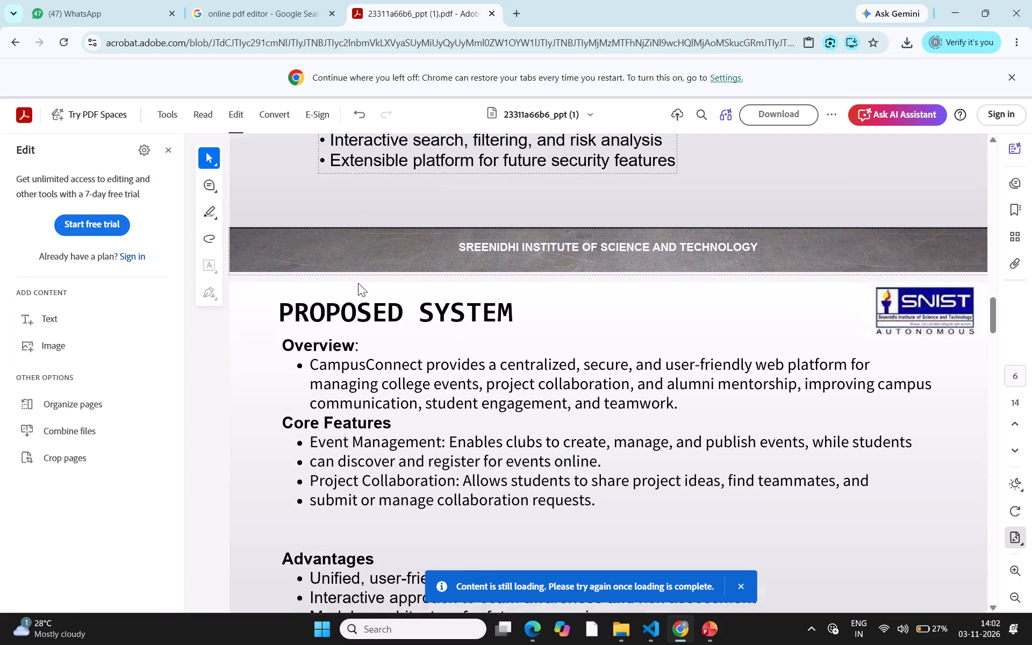
{"action": "scroll", "coordinate": [358, 283], "scroll_direction": "up", "scroll_amount": 3}
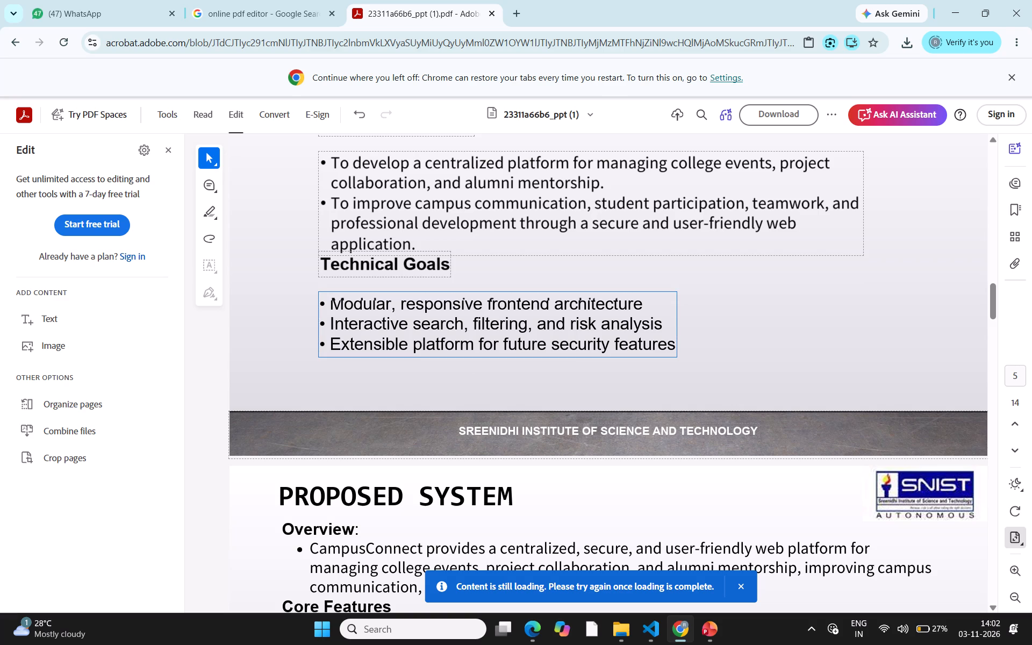
{"action": "left_click", "coordinate": [325, 322]}
{"action": "left_click", "coordinate": [325, 322]}
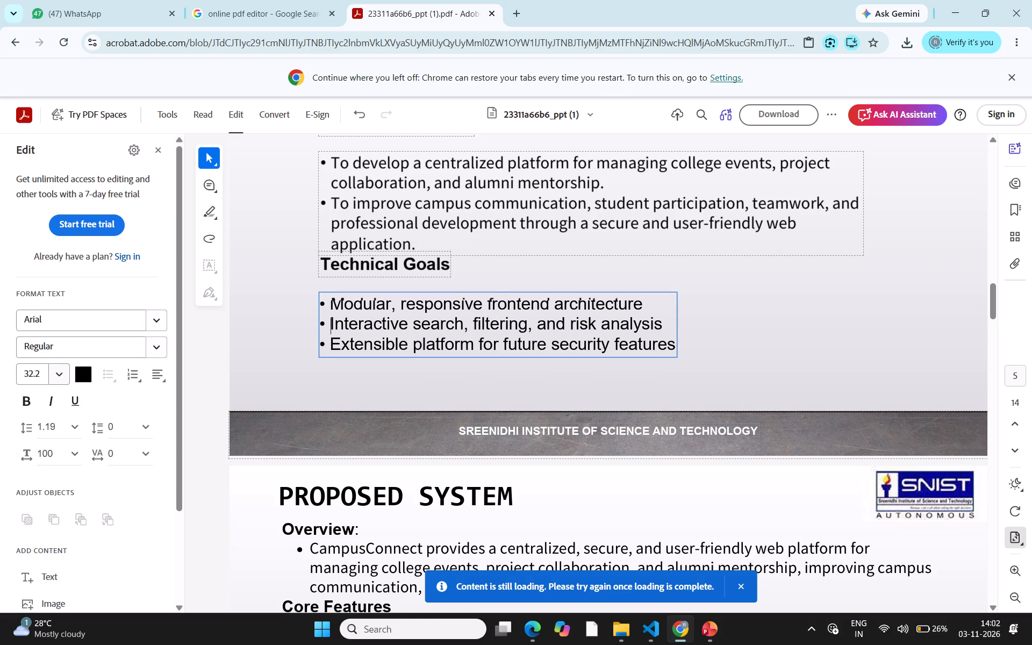
{"action": "left_click", "coordinate": [673, 343]}
{"action": "key", "text": "BackSpace"}
{"action": "key", "text": "BackSpace"}
{"action": "key", "text": "BackSpace"}
{"action": "key", "text": "BackSpace"}
{"action": "key", "text": "BackSpace"}
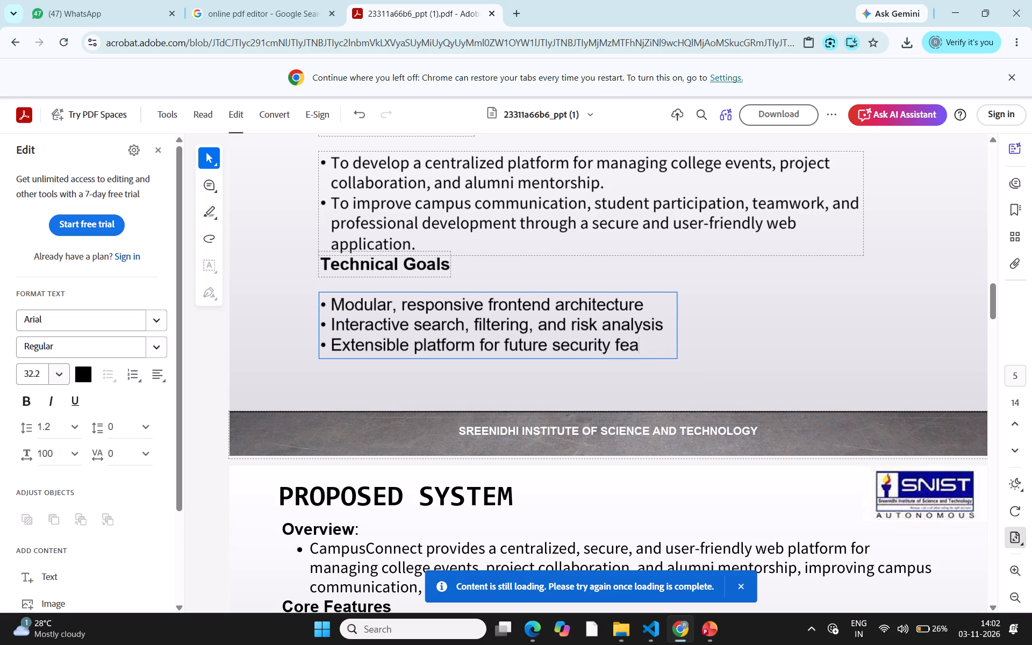
{"action": "key", "text": "BackSpace"}
{"action": "key", "text": "BackSpace"}
{"action": "key", "text": "BackSpace"}
{"action": "key", "text": "BackSpace"}
{"action": "key", "text": "BackSpace"}
{"action": "key", "text": "BackSpace"}
{"action": "key", "text": "BackSpace"}
{"action": "key", "text": "BackSpace"}
{"action": "key", "text": "BackSpace"}
{"action": "key", "text": "BackSpace"}
{"action": "key", "text": "BackSpace"}
{"action": "key", "text": "BackSpace"}
{"action": "key", "text": "BackSpace"}
{"action": "key", "text": "BackSpace"}
{"action": "key", "text": "BackSpace"}
{"action": "key", "text": "BackSpace"}
{"action": "key", "text": "BackSpace"}
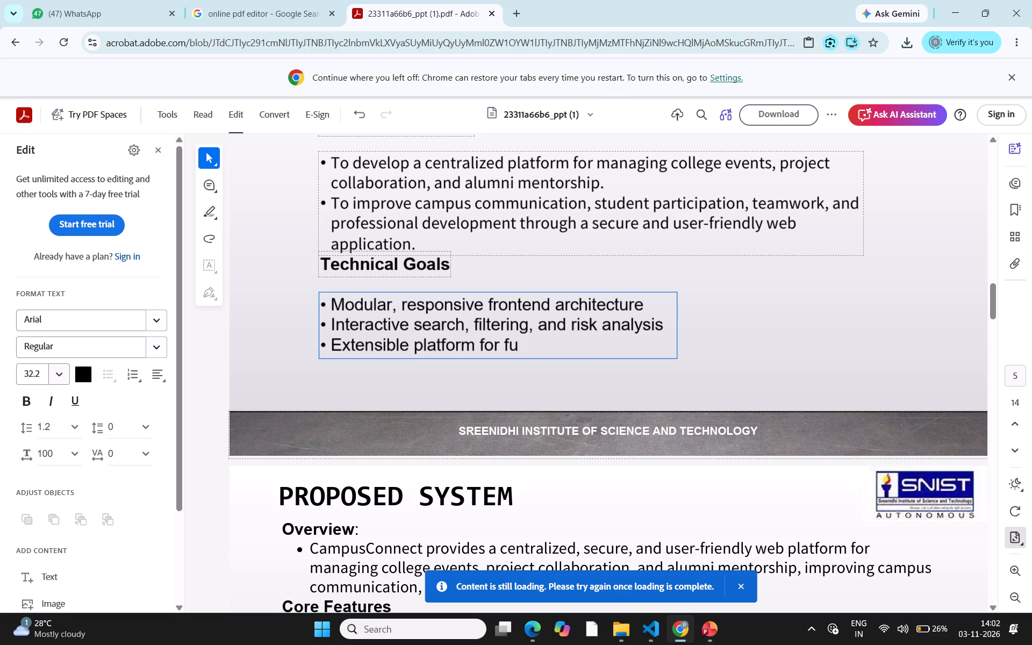
{"action": "key", "text": "BackSpace"}
{"action": "key", "text": "BackSpace"}
{"action": "key", "text": "BackSpace"}
{"action": "key", "text": "BackSpace"}
{"action": "key", "text": "BackSpace"}
{"action": "key", "text": "BackSpace"}
{"action": "key", "text": "BackSpace"}
{"action": "key", "text": "BackSpace"}
{"action": "key", "text": "BackSpace"}
{"action": "key", "text": "BackSpace"}
{"action": "key", "text": "BackSpace"}
{"action": "key", "text": "BackSpace"}
{"action": "key", "text": "BackSpace"}
{"action": "key", "text": "BackSpace"}
{"action": "key", "text": "BackSpace"}
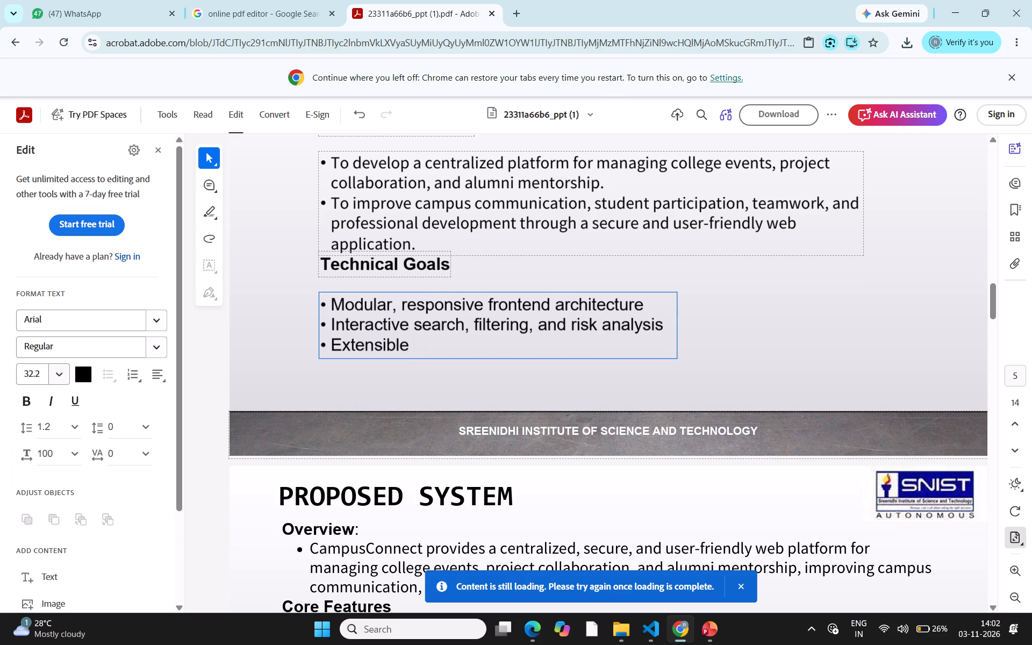
{"action": "key", "text": "BackSpace"}
{"action": "key", "text": "BackSpace"}
{"action": "key", "text": "BackSpace"}
{"action": "key", "text": "BackSpace"}
{"action": "key", "text": "BackSpace"}
{"action": "key", "text": "BackSpace"}
{"action": "key", "text": "BackSpace"}
{"action": "key", "text": "BackSpace"}
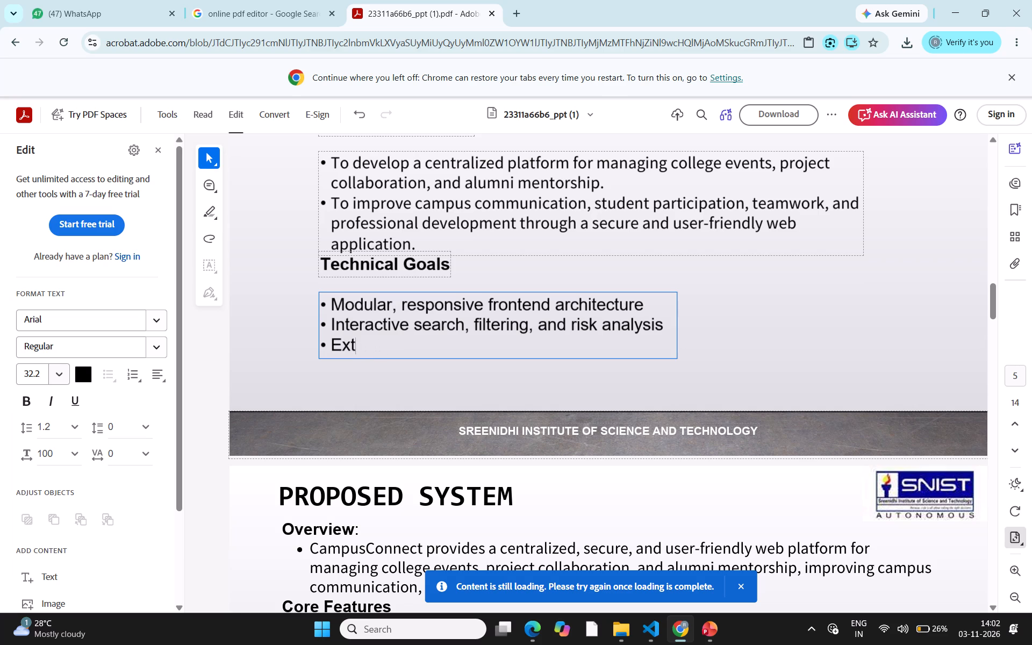
{"action": "key", "text": "BackSpace"}
{"action": "key", "text": "BackSpace"}
{"action": "key", "text": "BackSpace"}
{"action": "key", "text": "BackSpace"}
{"action": "key", "text": "BackSpace"}
Delete the Technical Goals bullet "Interactive search, filtering, and risk analysis" on the Objectives page, including its bullet marker.
{"action": "key", "text": "BackSpace"}
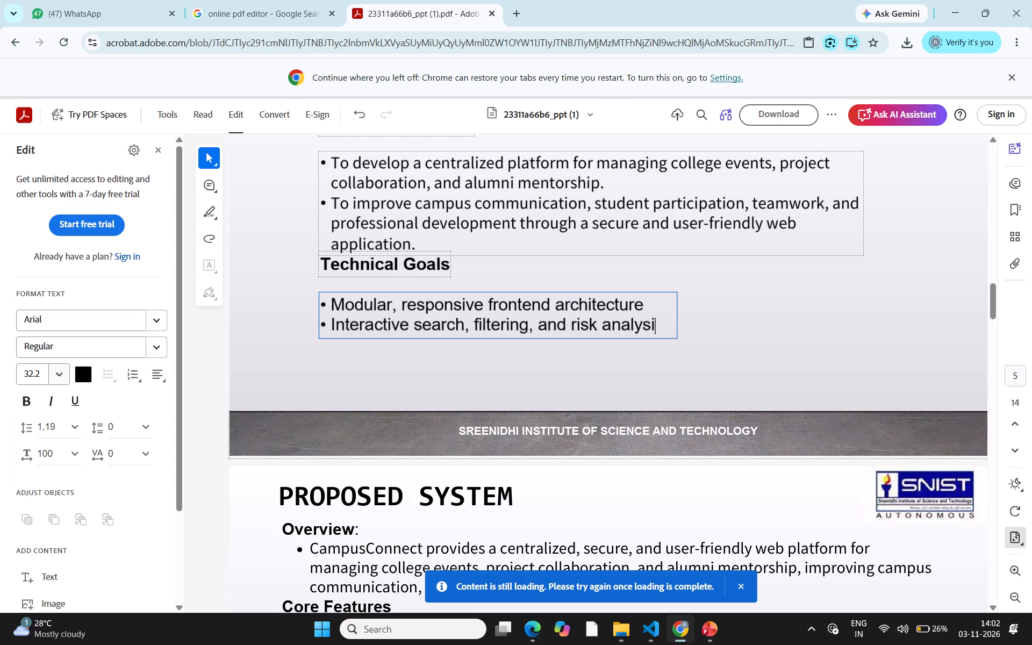
{"action": "key", "text": "BackSpace"}
{"action": "key", "text": "BackSpace"}
{"action": "key", "text": "BackSpace"}
{"action": "key", "text": "BackSpace"}
{"action": "key", "text": "BackSpace"}
{"action": "key", "text": "BackSpace"}
{"action": "key", "text": "BackSpace"}
{"action": "key", "text": "BackSpace"}
{"action": "key", "text": "BackSpace"}
{"action": "key", "text": "BackSpace"}
{"action": "key", "text": "BackSpace"}
{"action": "key", "text": "BackSpace"}
{"action": "key", "text": "BackSpace"}
{"action": "key", "text": "BackSpace"}
{"action": "key", "text": "BackSpace"}
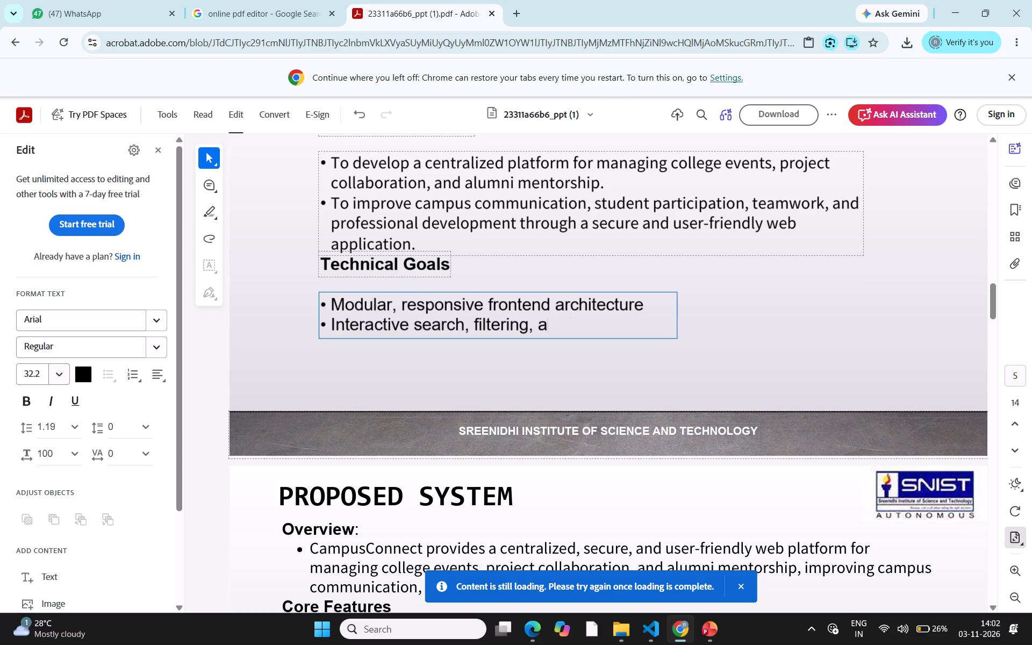
{"action": "key", "text": "BackSpace"}
{"action": "key", "text": "BackSpace"}
{"action": "key", "text": "BackSpace"}
{"action": "key", "text": "BackSpace"}
{"action": "key", "text": "BackSpace"}
{"action": "key", "text": "BackSpace"}
{"action": "key", "text": "BackSpace"}
{"action": "key", "text": "BackSpace"}
{"action": "key", "text": "BackSpace"}
{"action": "key", "text": "BackSpace"}
{"action": "key", "text": "BackSpace"}
{"action": "key", "text": "BackSpace"}
{"action": "key", "text": "BackSpace"}
{"action": "key", "text": "BackSpace"}
{"action": "key", "text": "BackSpace"}
{"action": "key", "text": "BackSpace"}
{"action": "key", "text": "BackSpace"}
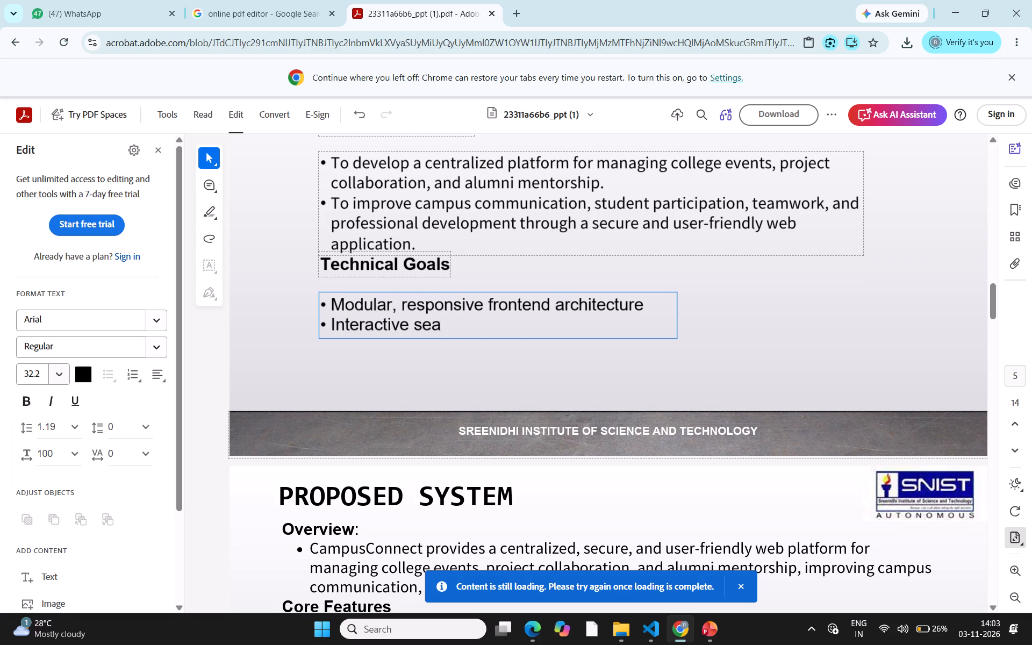
{"action": "key", "text": "BackSpace"}
{"action": "key", "text": "BackSpace"}
{"action": "key", "text": "BackSpace"}
{"action": "key", "text": "BackSpace"}
{"action": "key", "text": "BackSpace"}
{"action": "key", "text": "BackSpace"}
{"action": "key", "text": "BackSpace"}
{"action": "key", "text": "BackSpace"}
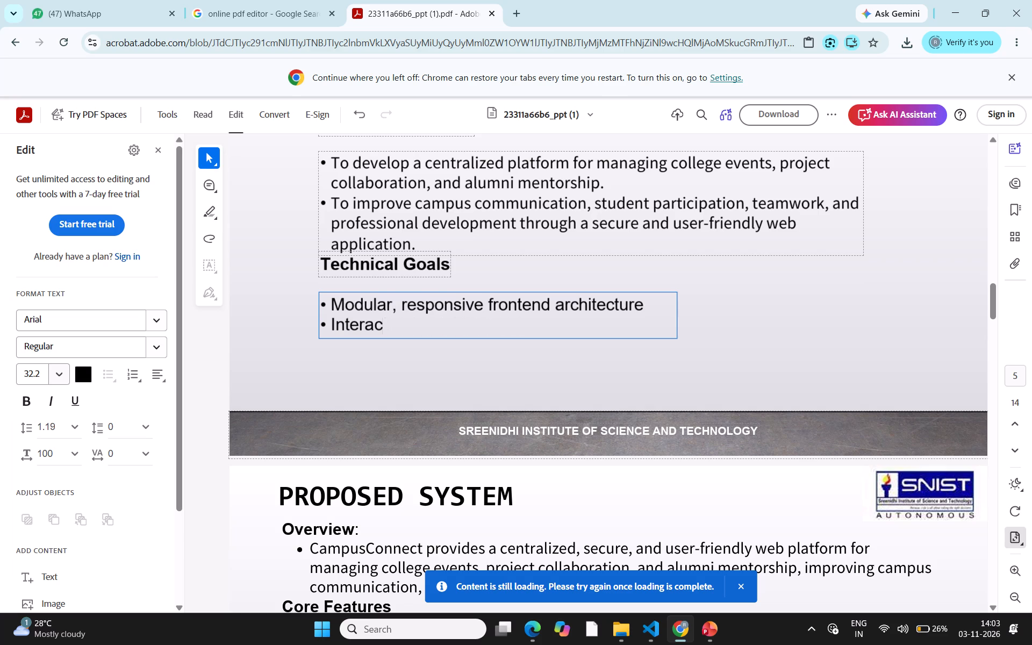
{"action": "key", "text": "BackSpace"}
{"action": "key", "text": "BackSpace"}
{"action": "key", "text": "BackSpace"}
{"action": "key", "text": "BackSpace"}
{"action": "key", "text": "BackSpace"}
{"action": "key", "text": "BackSpace"}
{"action": "key", "text": "BackSpace"}
{"action": "key", "text": "BackSpace"}
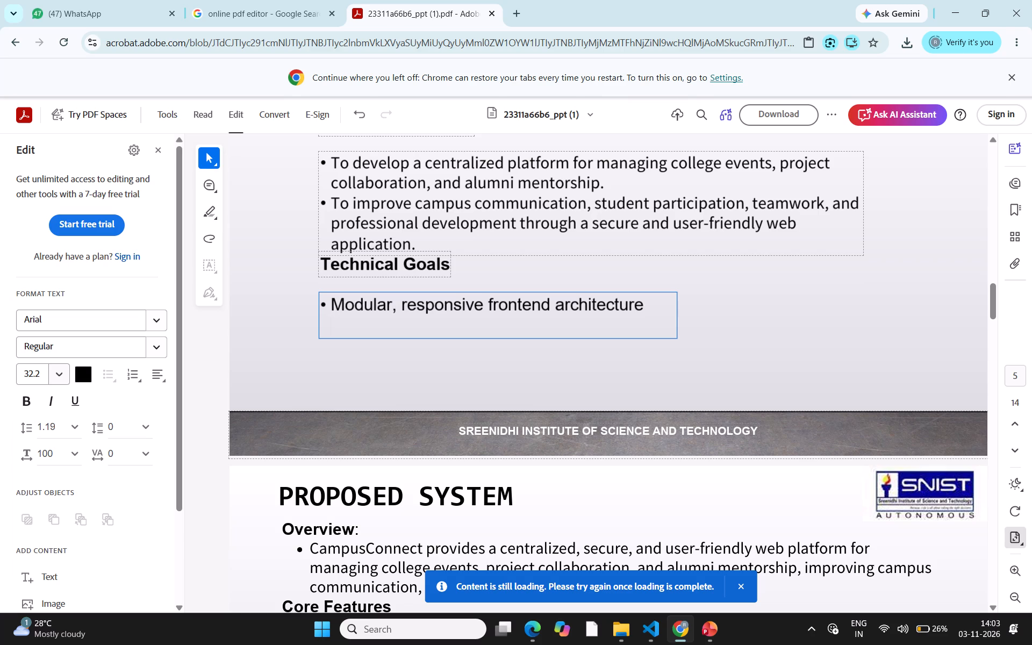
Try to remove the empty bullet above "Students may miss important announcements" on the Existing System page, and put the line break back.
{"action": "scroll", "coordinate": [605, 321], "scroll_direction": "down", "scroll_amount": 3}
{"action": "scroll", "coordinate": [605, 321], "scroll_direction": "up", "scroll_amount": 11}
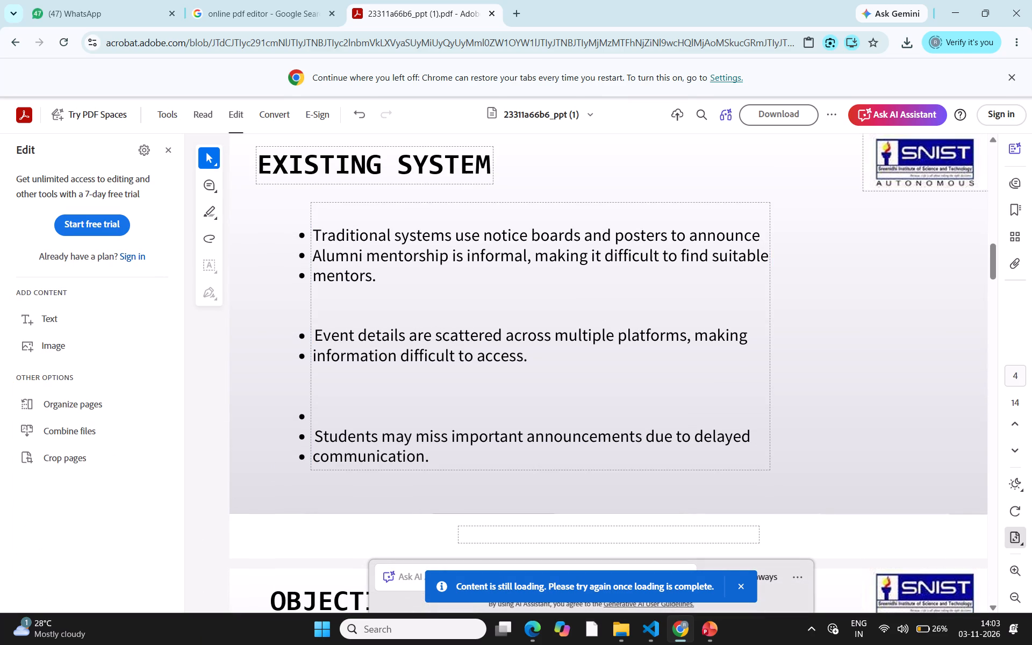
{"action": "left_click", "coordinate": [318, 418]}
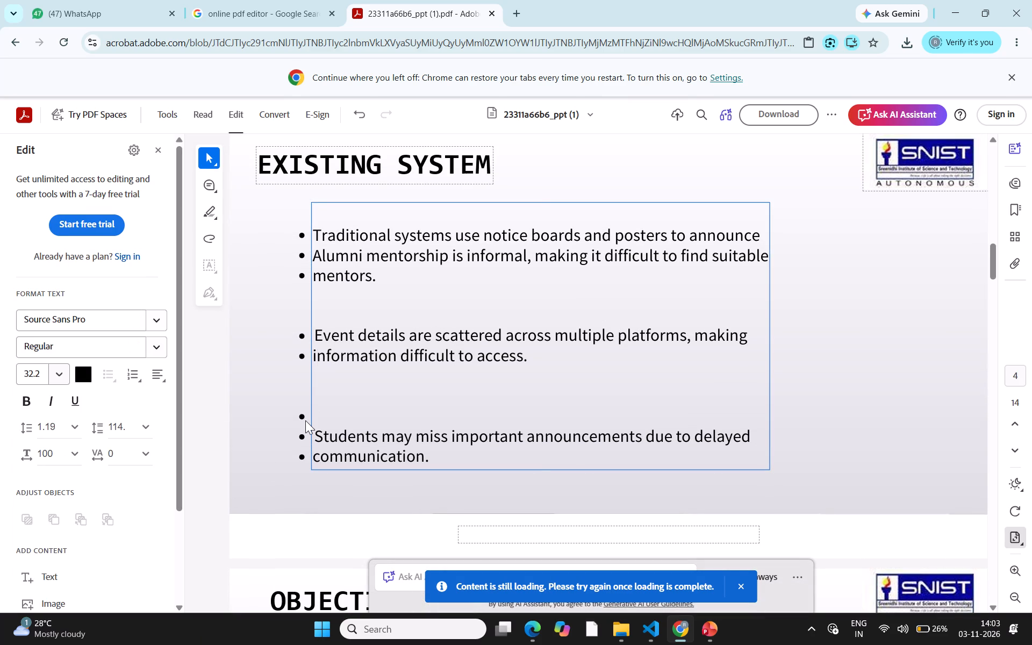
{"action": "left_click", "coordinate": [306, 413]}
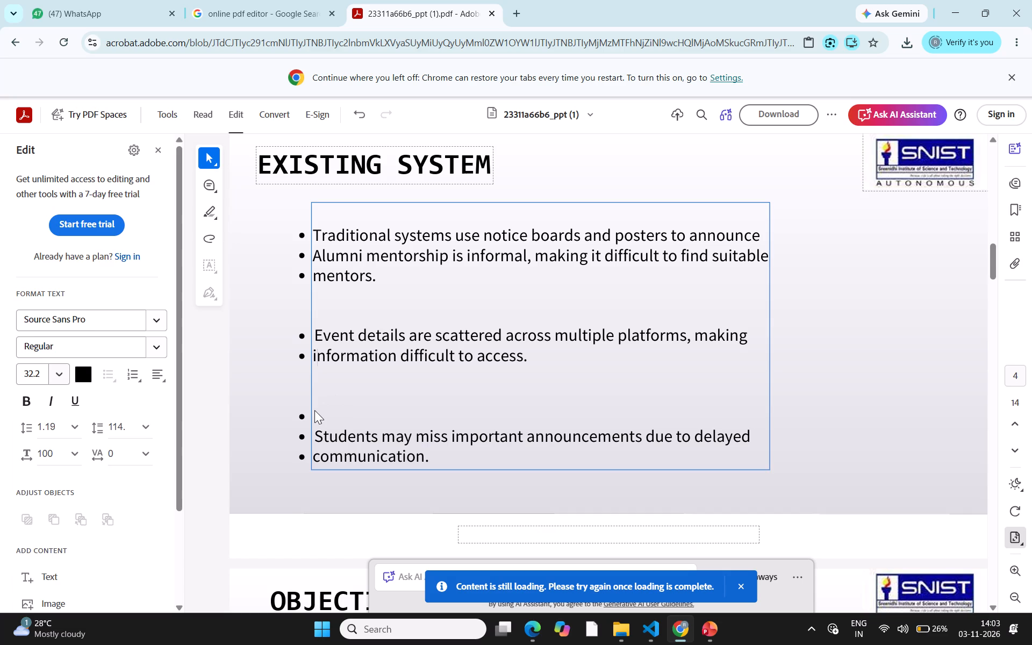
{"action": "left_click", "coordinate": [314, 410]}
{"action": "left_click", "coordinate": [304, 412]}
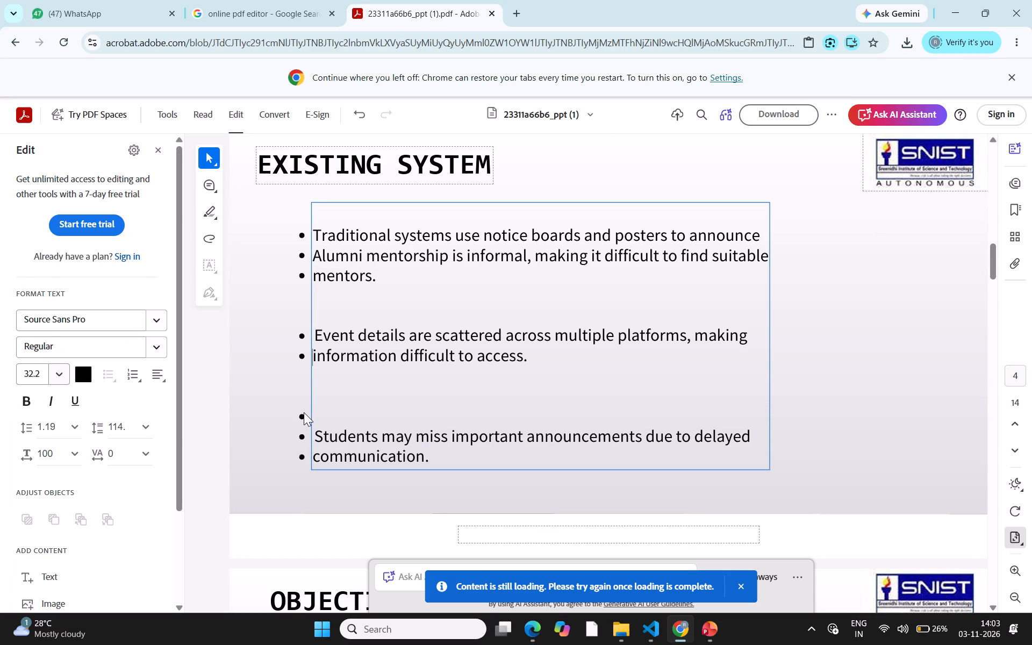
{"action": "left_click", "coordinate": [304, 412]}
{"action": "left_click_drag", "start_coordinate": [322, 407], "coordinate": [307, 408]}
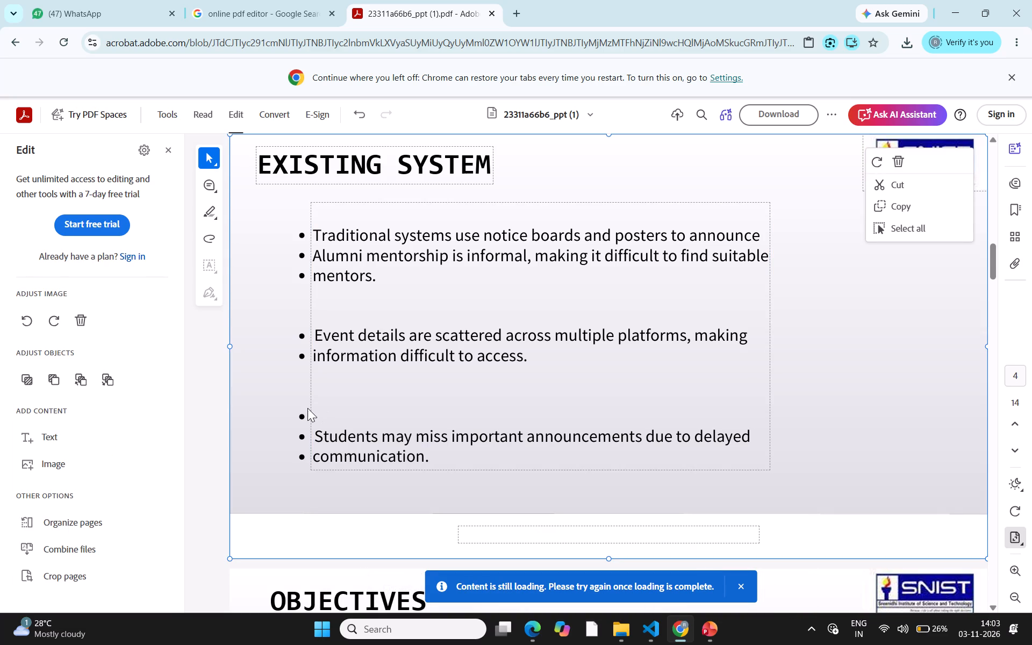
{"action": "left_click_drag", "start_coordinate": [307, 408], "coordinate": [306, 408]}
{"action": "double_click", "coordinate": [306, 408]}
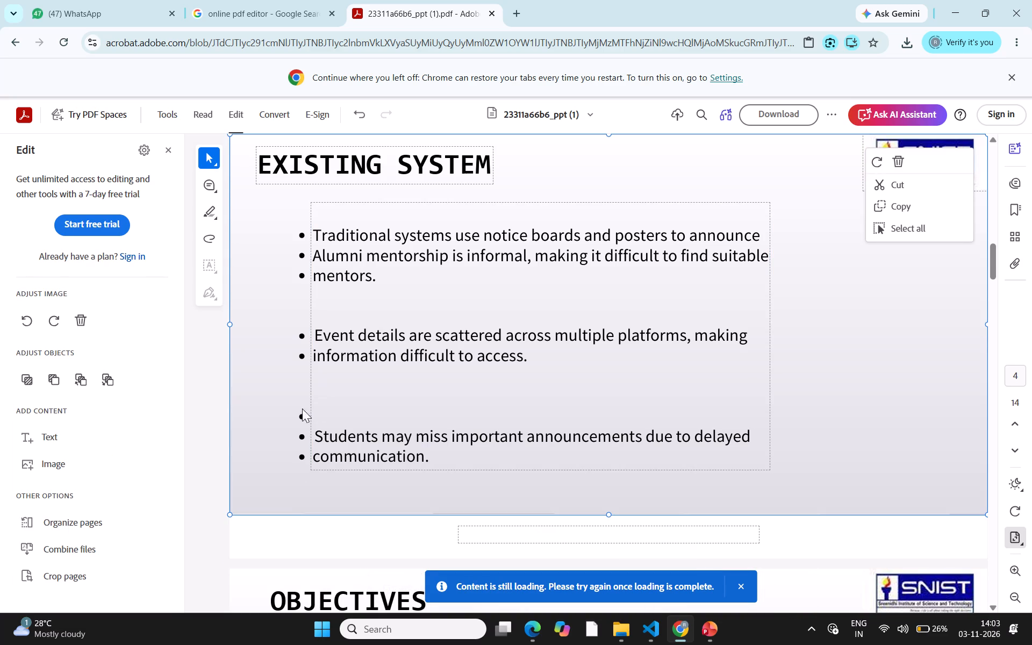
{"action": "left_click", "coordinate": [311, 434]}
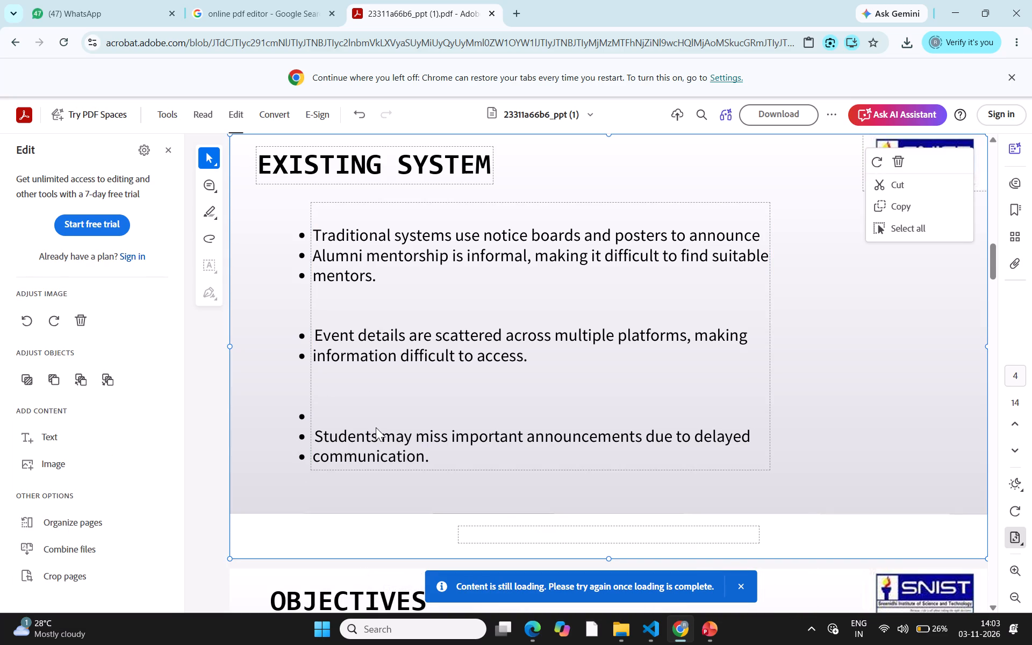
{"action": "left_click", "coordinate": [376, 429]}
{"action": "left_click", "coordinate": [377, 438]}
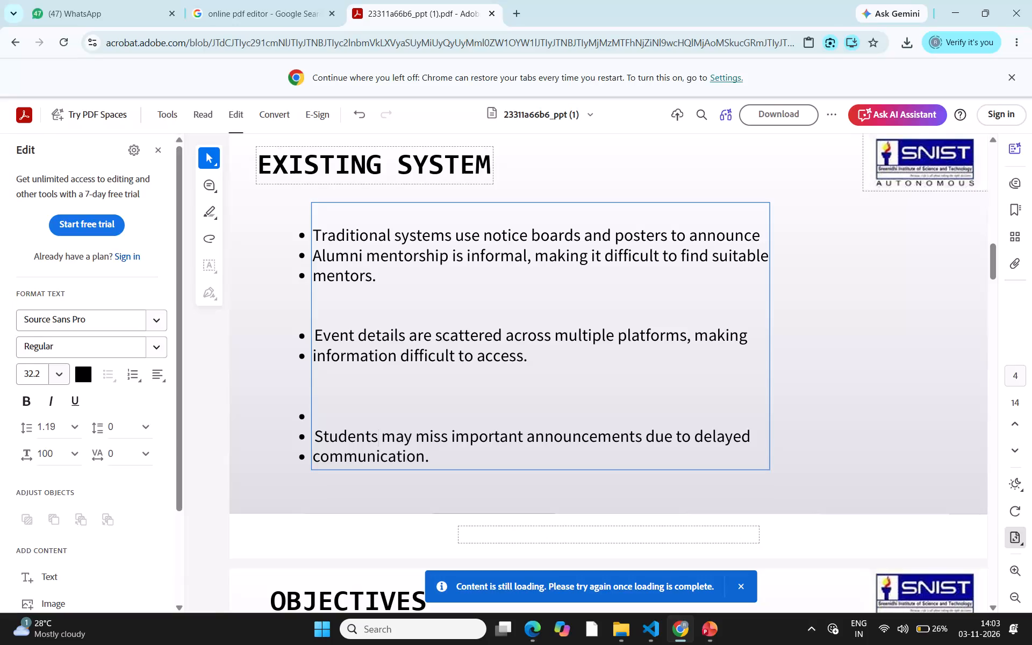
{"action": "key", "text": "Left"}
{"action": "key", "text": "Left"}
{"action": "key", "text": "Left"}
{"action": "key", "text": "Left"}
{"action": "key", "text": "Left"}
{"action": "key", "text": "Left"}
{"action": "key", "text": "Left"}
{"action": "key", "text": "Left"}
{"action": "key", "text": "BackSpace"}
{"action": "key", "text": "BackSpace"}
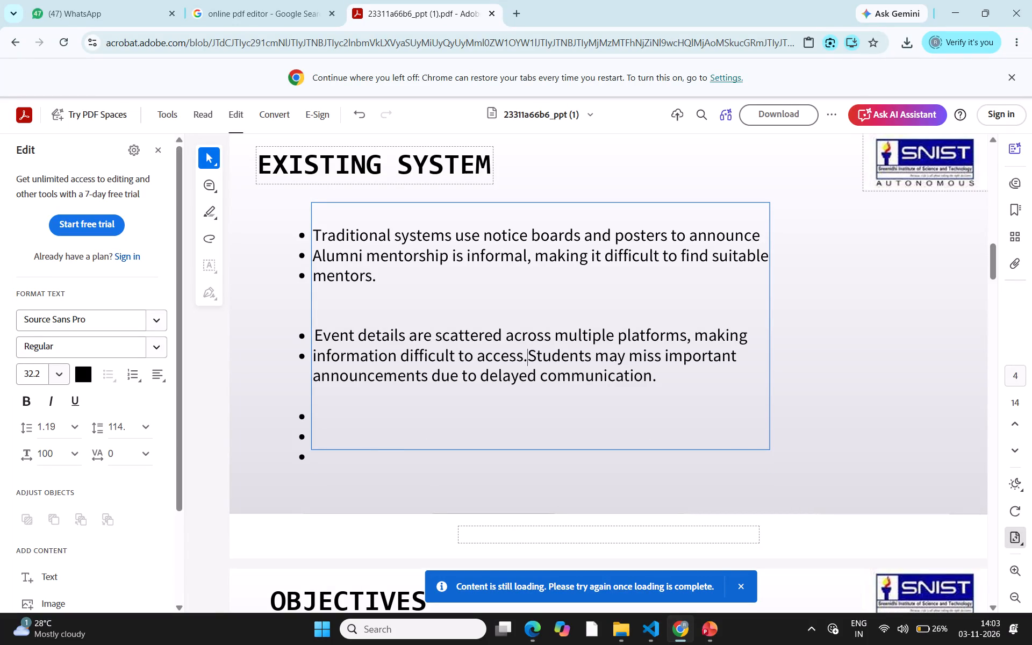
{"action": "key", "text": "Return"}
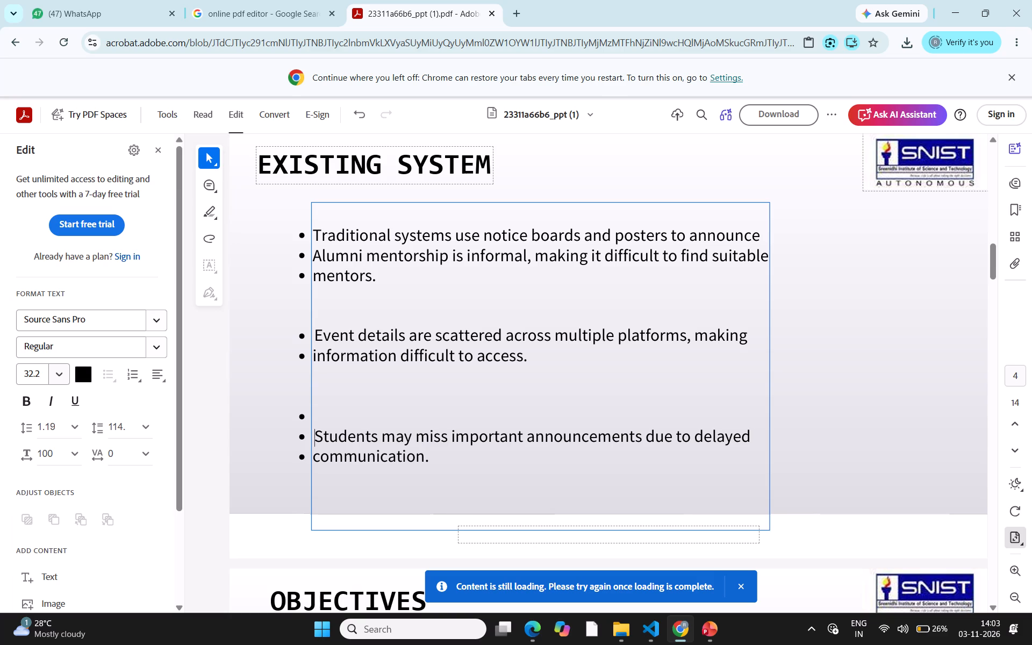
Delete the "Content Integration" and "Interactive Development" bullets from the Step-by-Step Approach list on the Methodology page.
{"action": "scroll", "coordinate": [443, 364], "scroll_direction": "down", "scroll_amount": 6}
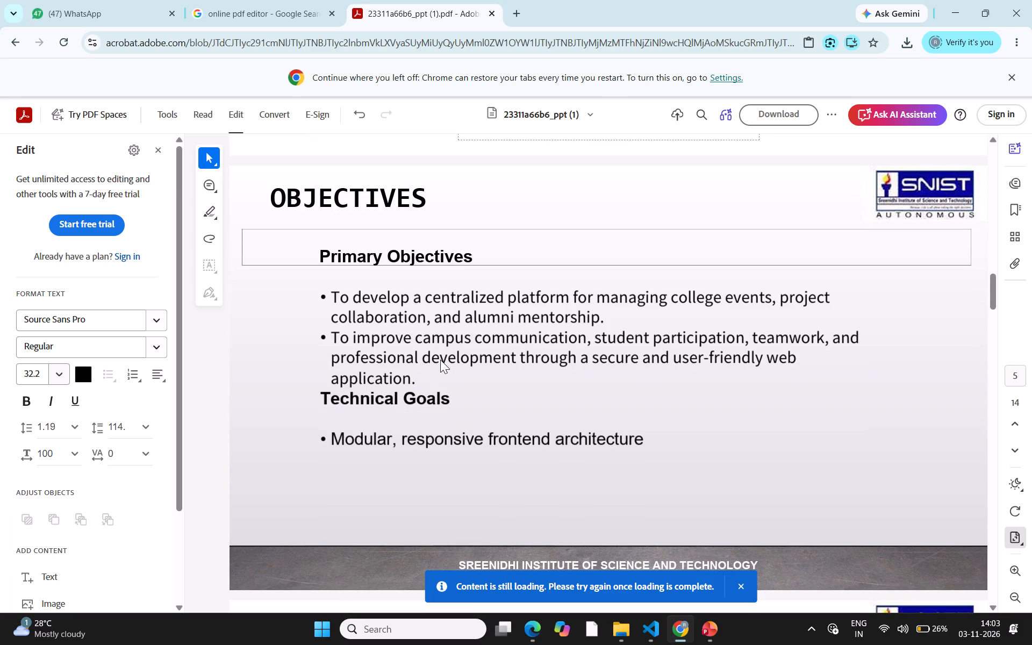
{"action": "scroll", "coordinate": [432, 338], "scroll_direction": "down", "scroll_amount": 9}
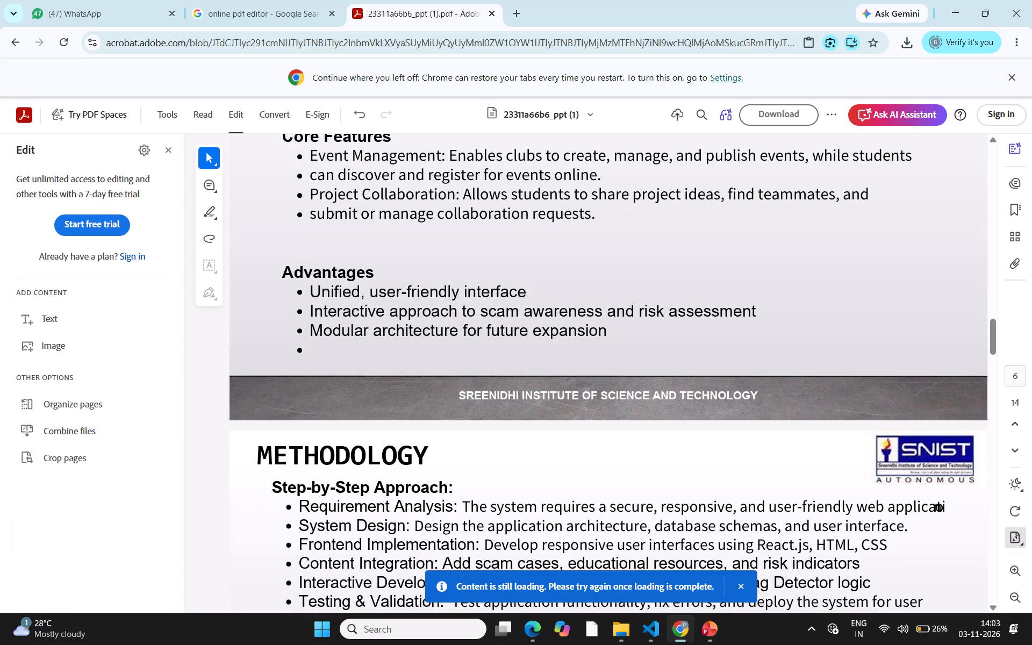
{"action": "scroll", "coordinate": [419, 314], "scroll_direction": "down", "scroll_amount": 4}
{"action": "scroll", "coordinate": [419, 314], "scroll_direction": "up", "scroll_amount": 3}
{"action": "scroll", "coordinate": [419, 314], "scroll_direction": "down", "scroll_amount": 2}
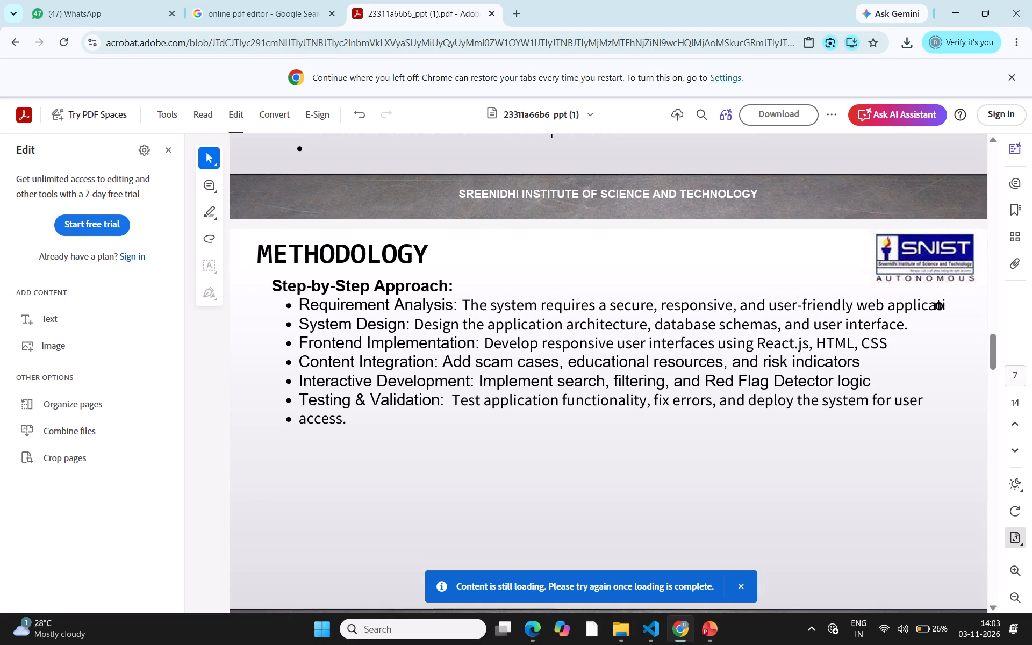
{"action": "scroll", "coordinate": [439, 356], "scroll_direction": "down", "scroll_amount": 1}
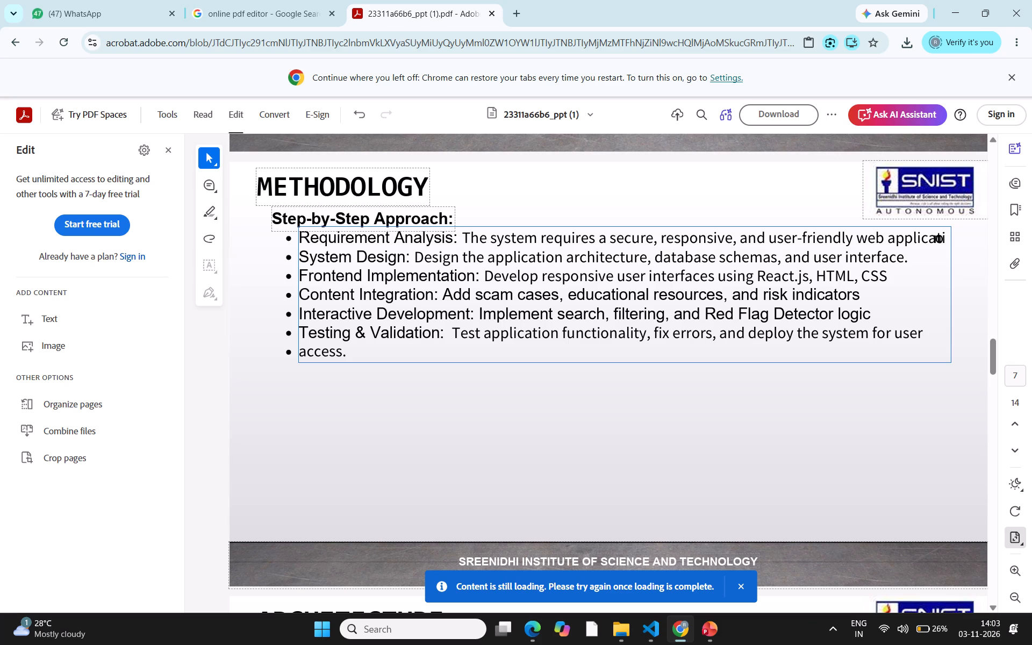
{"action": "left_click", "coordinate": [890, 317]}
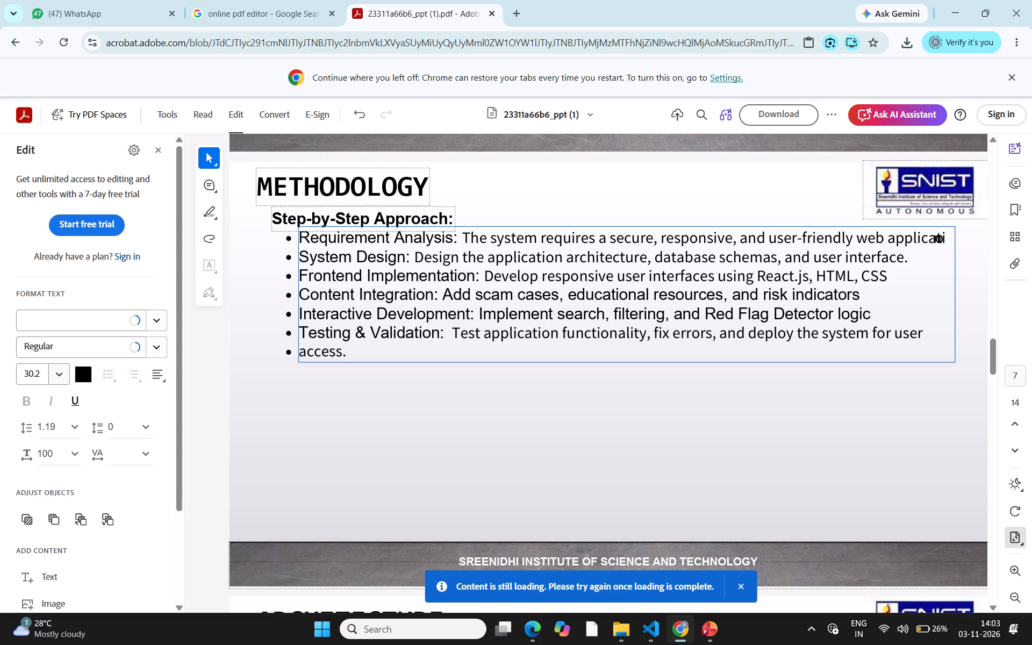
{"action": "left_click", "coordinate": [872, 313]}
{"action": "left_click_drag", "start_coordinate": [872, 313], "coordinate": [846, 302]}
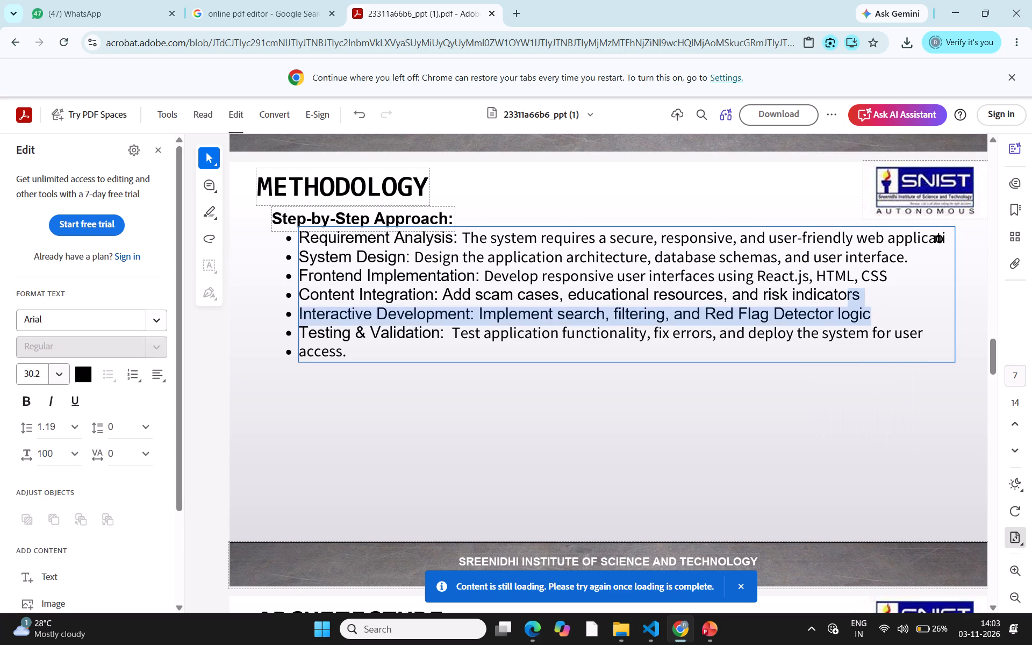
{"action": "left_click_drag", "start_coordinate": [846, 302], "coordinate": [587, 34]}
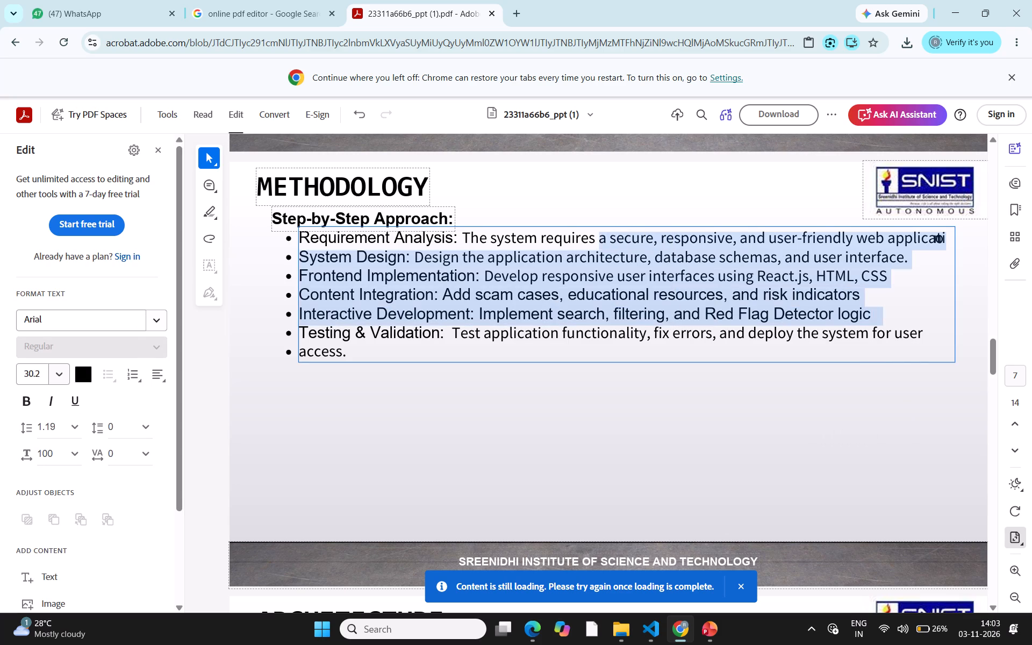
{"action": "left_click_drag", "start_coordinate": [587, 34], "coordinate": [542, 280]}
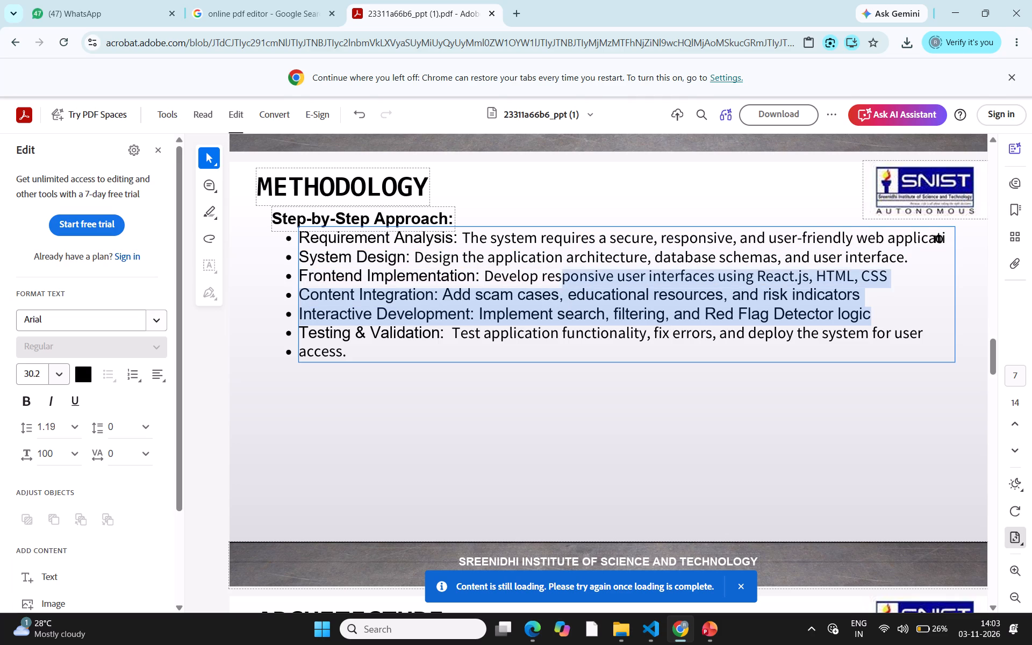
{"action": "left_click_drag", "start_coordinate": [542, 280], "coordinate": [466, 285]}
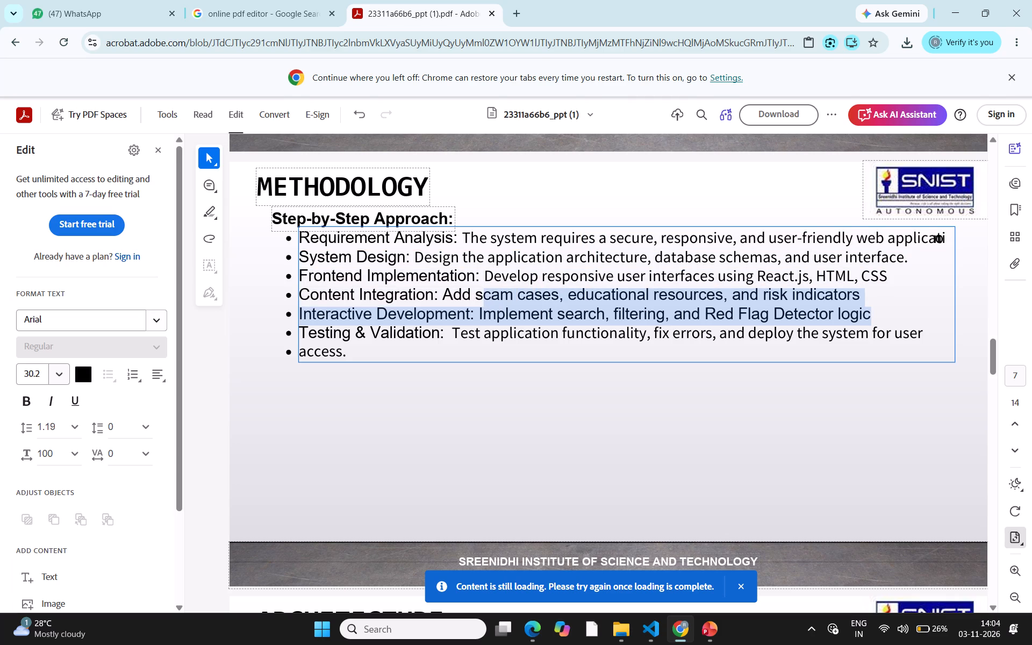
{"action": "left_click_drag", "start_coordinate": [466, 285], "coordinate": [295, 291]}
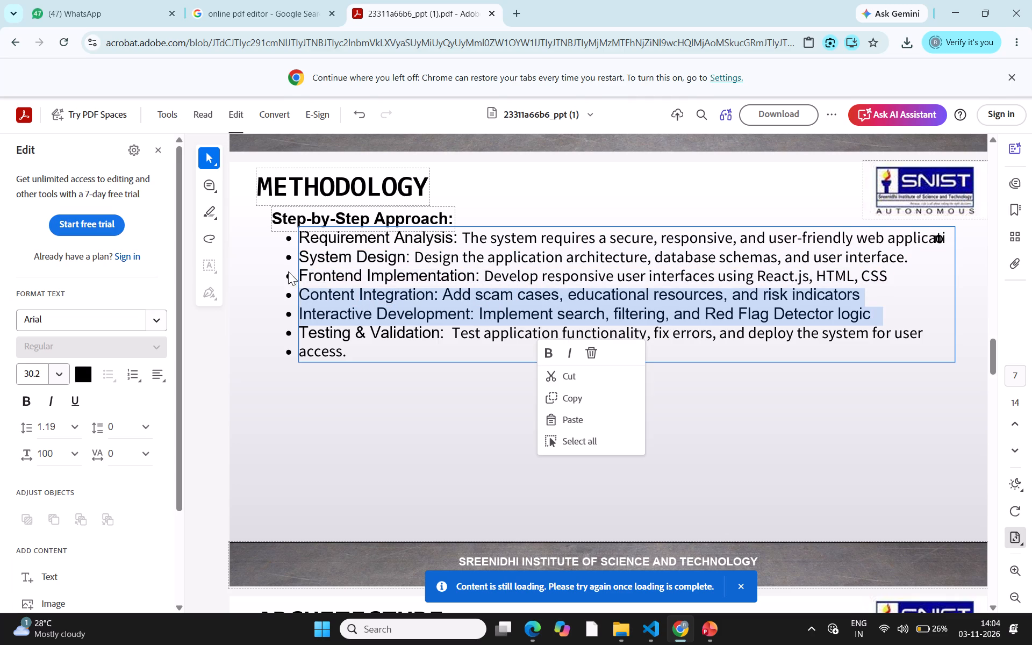
{"action": "key", "text": "BackSpace"}
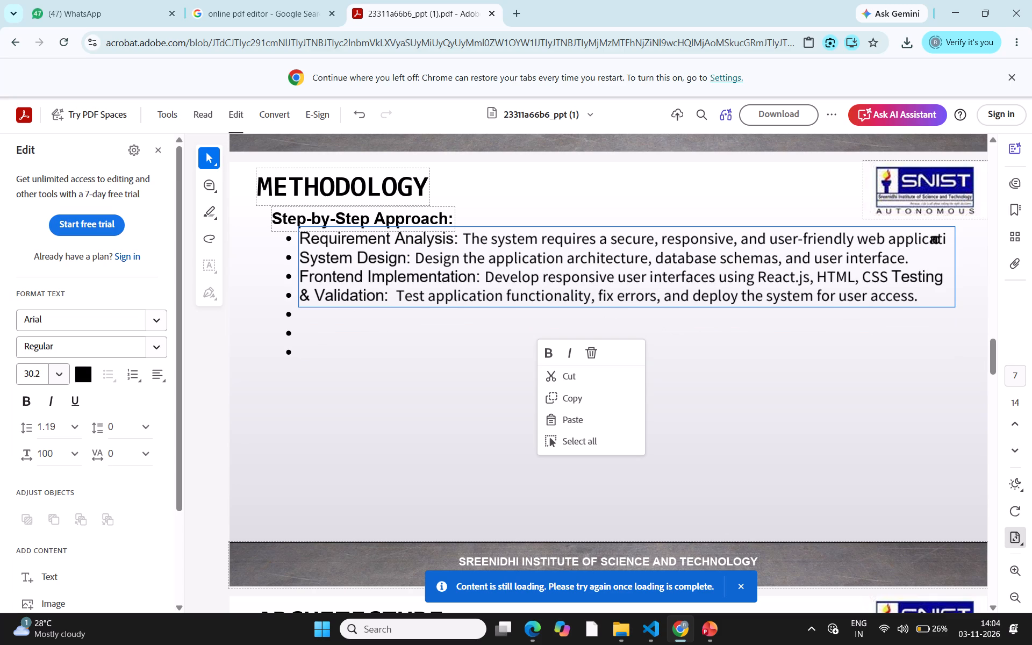
Move "Testing & Validation" onto its own line after the Frontend Implementation item on the Methodology page.
{"action": "left_click", "coordinate": [895, 274]}
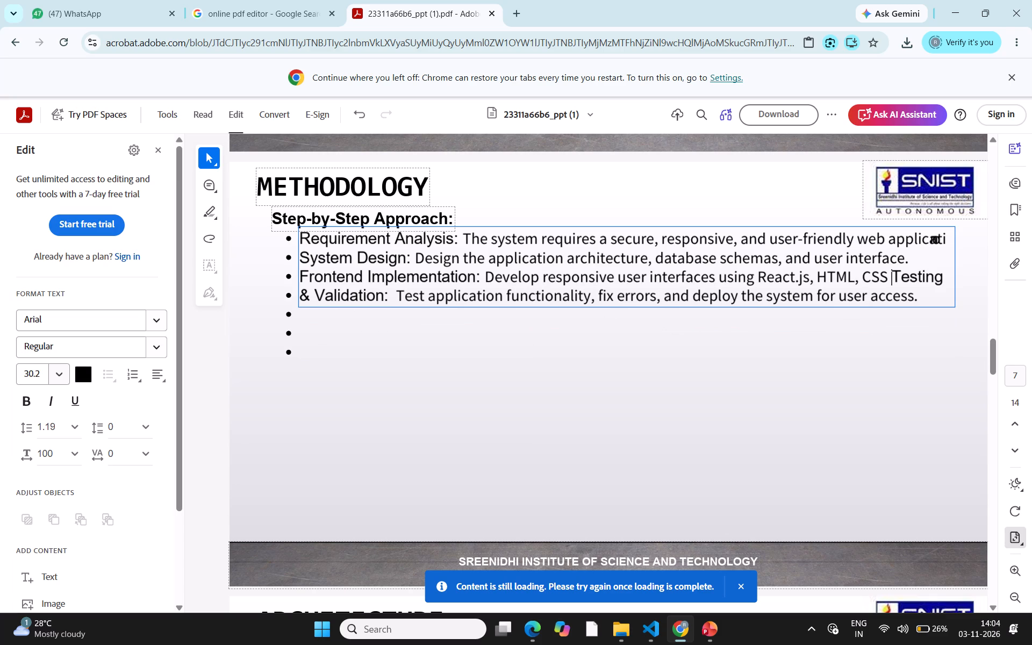
{"action": "key", "text": "Return"}
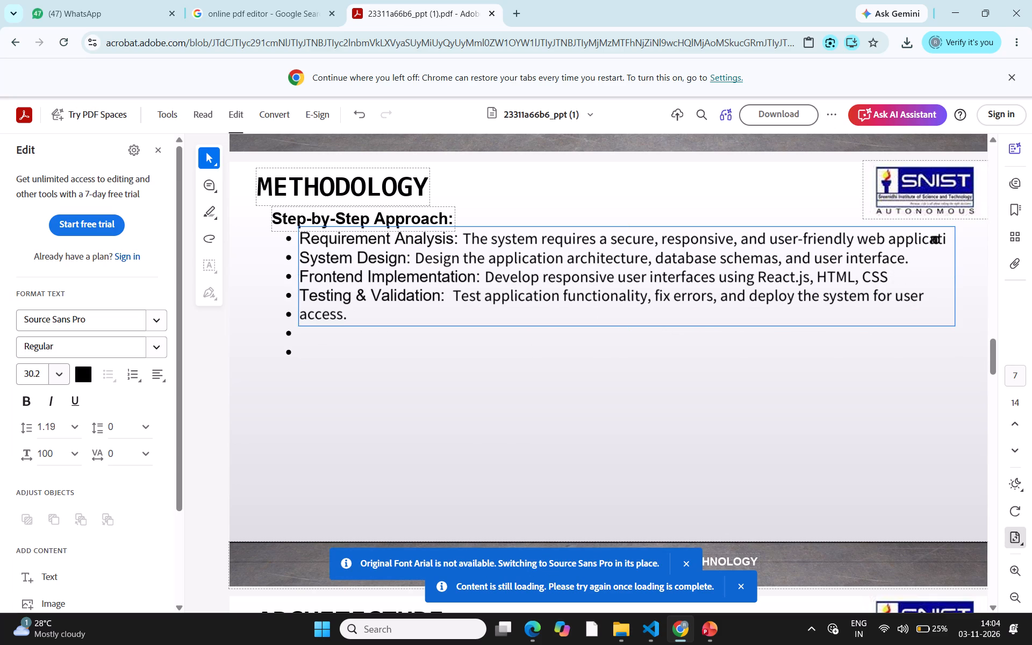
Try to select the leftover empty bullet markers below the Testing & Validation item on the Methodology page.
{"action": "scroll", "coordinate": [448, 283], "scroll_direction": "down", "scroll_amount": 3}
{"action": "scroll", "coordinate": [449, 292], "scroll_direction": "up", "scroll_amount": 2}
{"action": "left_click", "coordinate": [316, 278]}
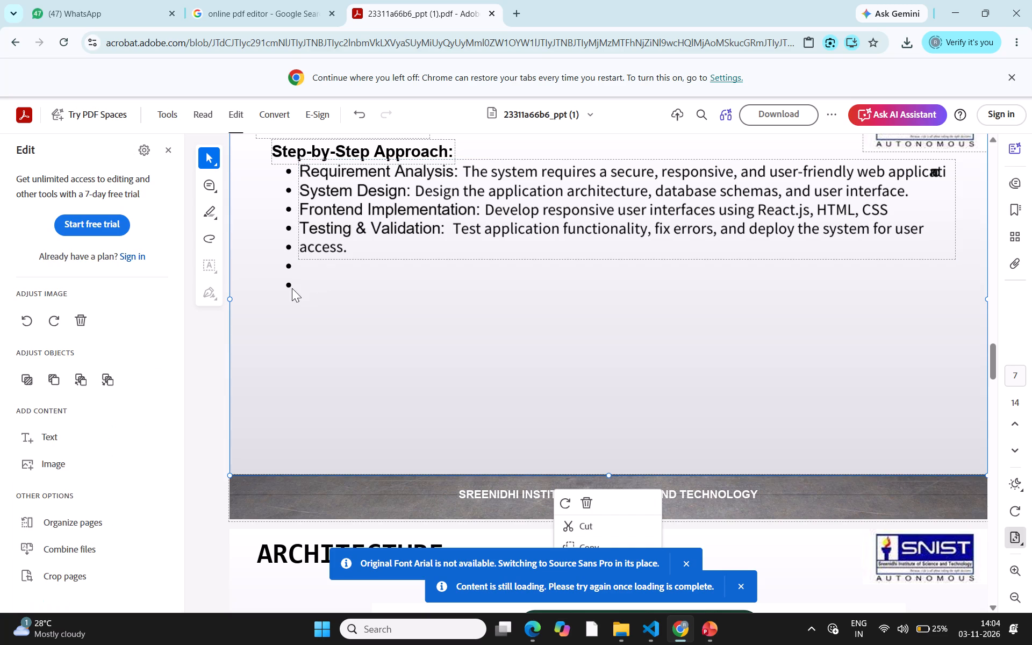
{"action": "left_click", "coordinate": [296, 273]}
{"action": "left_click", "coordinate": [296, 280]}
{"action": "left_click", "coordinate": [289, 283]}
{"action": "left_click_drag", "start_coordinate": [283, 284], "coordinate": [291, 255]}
Delete the AI-based scam detection, phishing URL, wallet reputation and community-based scam reporting text under Future Scope on the Analysis page.
{"action": "scroll", "coordinate": [367, 282], "scroll_direction": "down", "scroll_amount": 6}
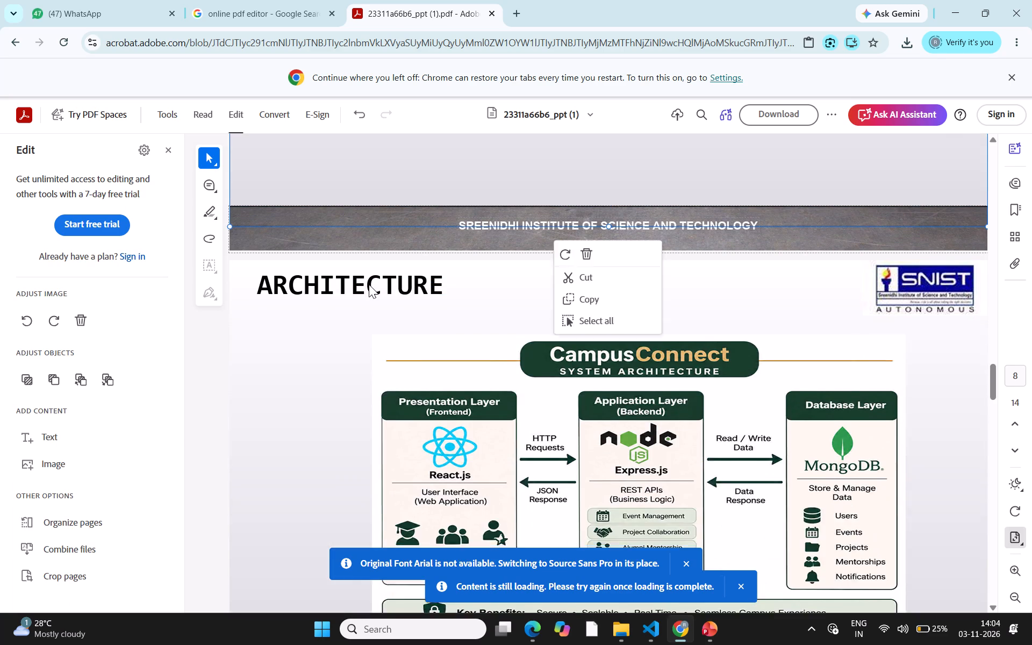
{"action": "scroll", "coordinate": [369, 284], "scroll_direction": "down", "scroll_amount": 9}
{"action": "scroll", "coordinate": [369, 284], "scroll_direction": "up", "scroll_amount": 3}
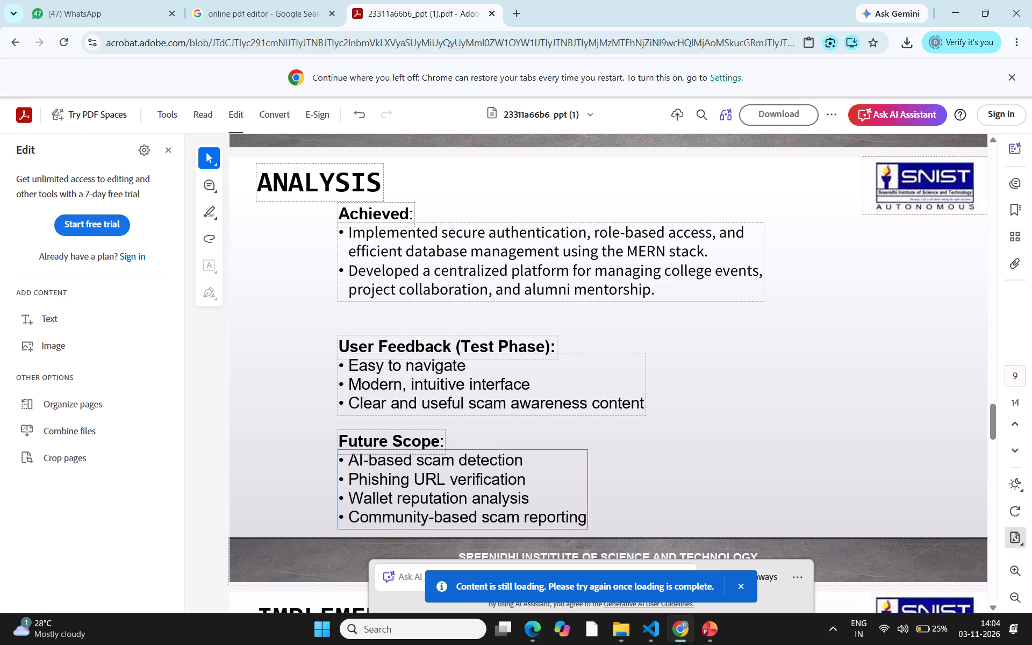
{"action": "left_click", "coordinate": [586, 516]}
{"action": "left_click_drag", "start_coordinate": [586, 516], "coordinate": [553, 507]}
{"action": "left_click", "coordinate": [583, 518]}
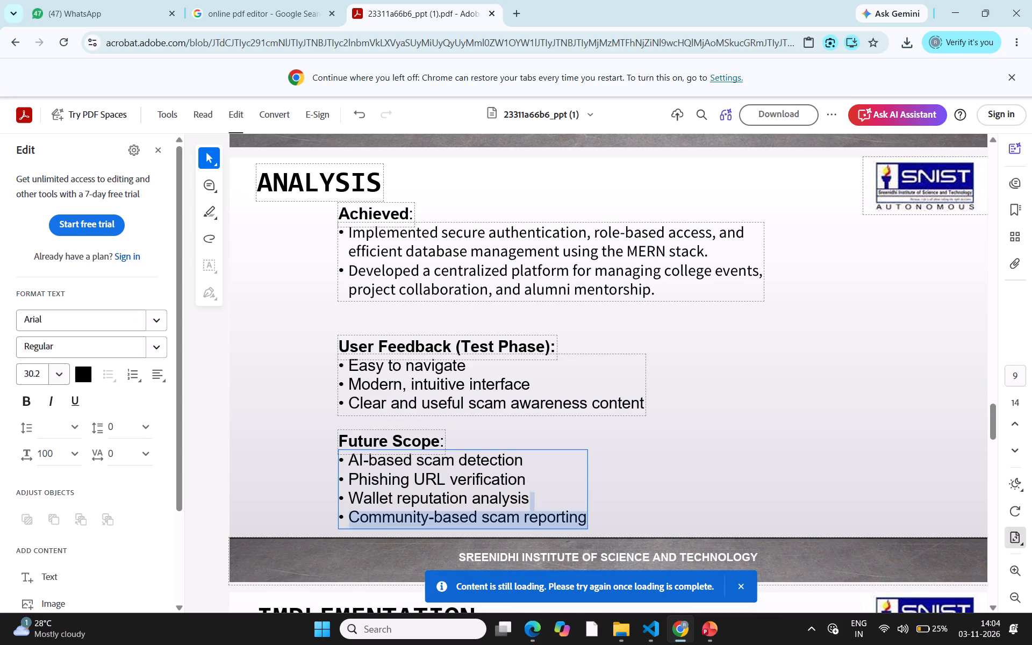
{"action": "left_click", "coordinate": [583, 518]}
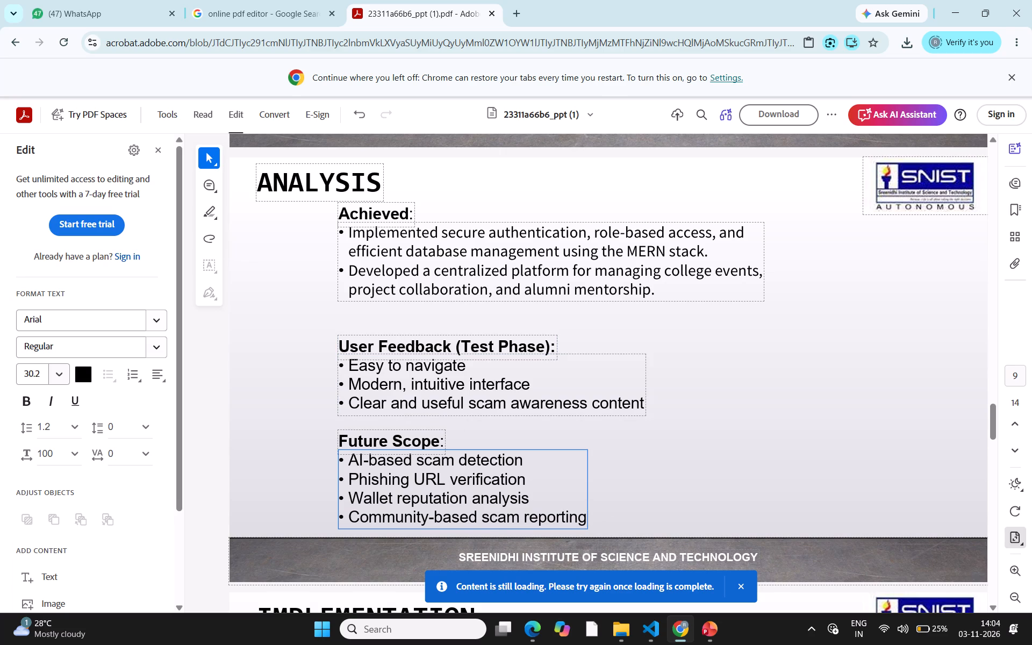
{"action": "left_click", "coordinate": [586, 515]}
{"action": "left_click", "coordinate": [586, 515]}
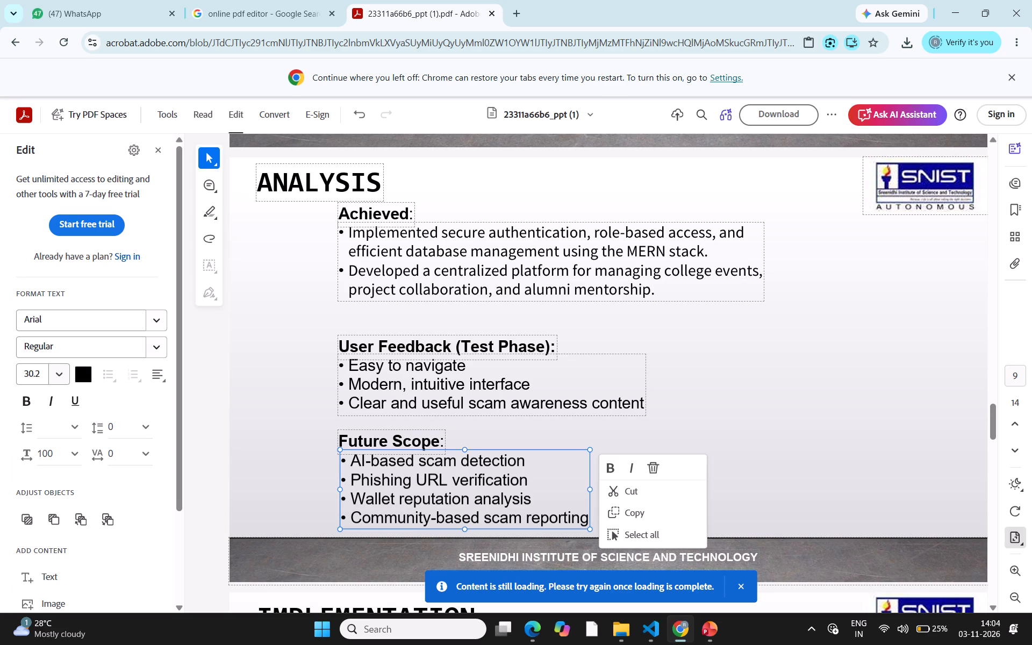
{"action": "left_click", "coordinate": [590, 514]}
{"action": "left_click", "coordinate": [568, 515]}
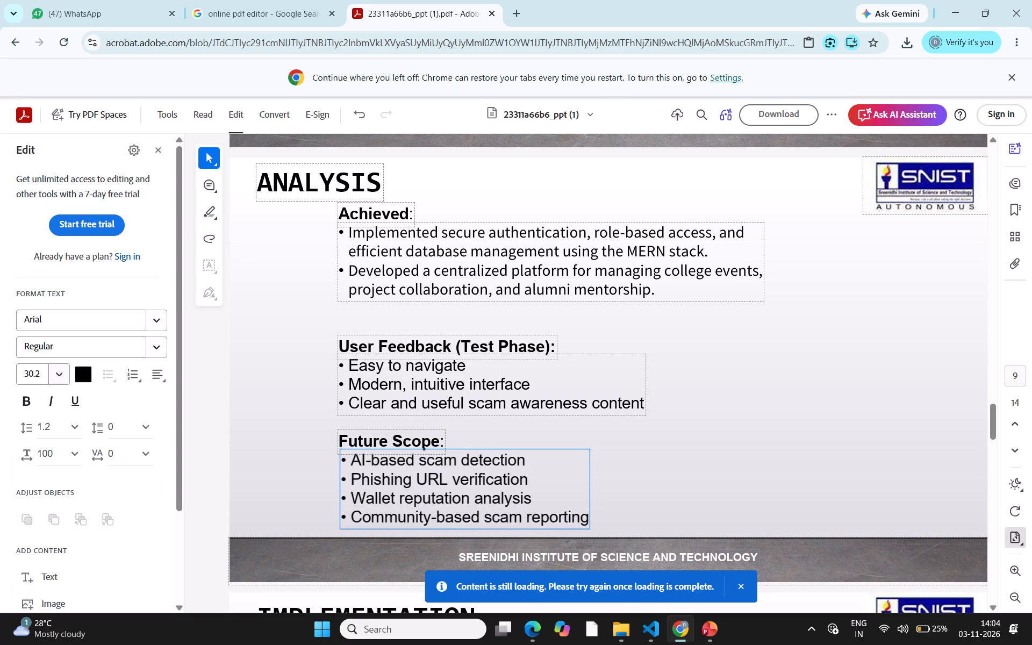
{"action": "key", "text": "BackSpace"}
{"action": "key", "text": "BackSpace"}
{"action": "key", "text": "BackSpace"}
{"action": "key", "text": "BackSpace"}
{"action": "key", "text": "BackSpace"}
{"action": "key", "text": "BackSpace"}
{"action": "key", "text": "BackSpace"}
{"action": "key", "text": "BackSpace"}
{"action": "key", "text": "BackSpace"}
{"action": "key", "text": "BackSpace"}
{"action": "key", "text": "BackSpace"}
{"action": "key", "text": "BackSpace"}
{"action": "key", "text": "BackSpace"}
{"action": "key", "text": "BackSpace"}
{"action": "key", "text": "BackSpace"}
{"action": "key", "text": "BackSpace"}
{"action": "key", "text": "BackSpace"}
{"action": "key", "text": "BackSpace"}
{"action": "key", "text": "BackSpace"}
{"action": "key", "text": "BackSpace"}
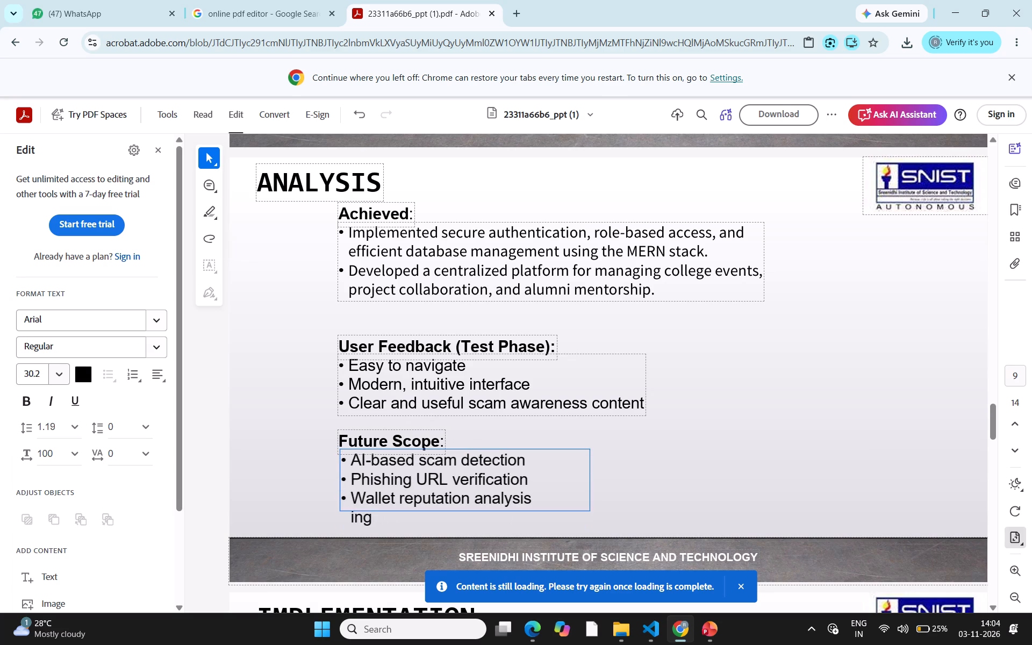
{"action": "key", "text": "BackSpace"}
{"action": "key", "text": "BackSpace"}
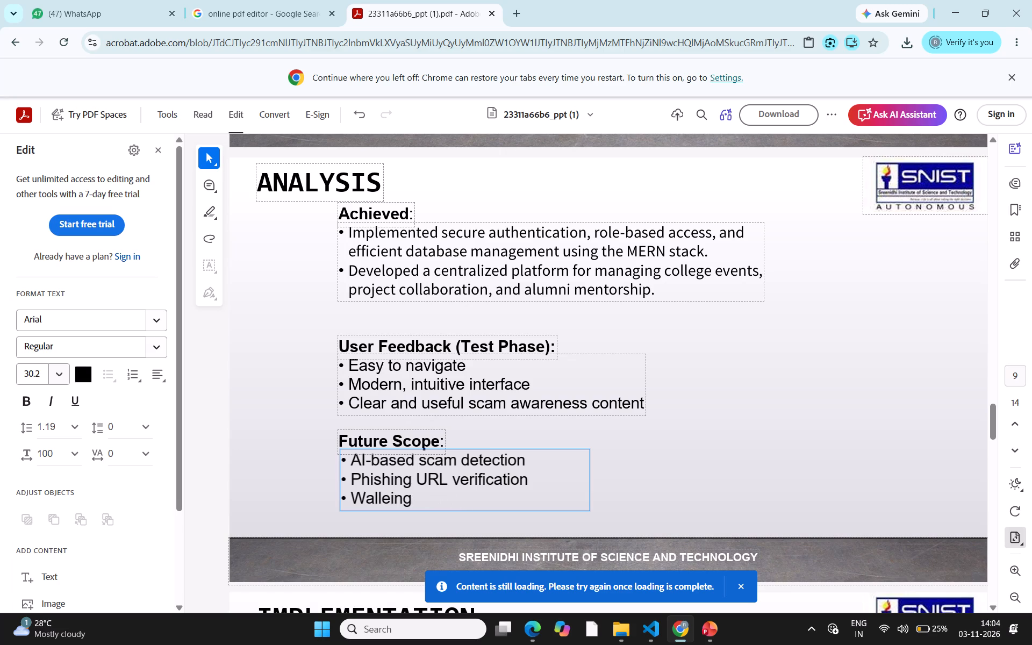
{"action": "left_click", "coordinate": [515, 505]}
{"action": "left_click", "coordinate": [516, 490]}
{"action": "left_click", "coordinate": [516, 464]}
{"action": "left_click_drag", "start_coordinate": [516, 464], "coordinate": [527, 529]}
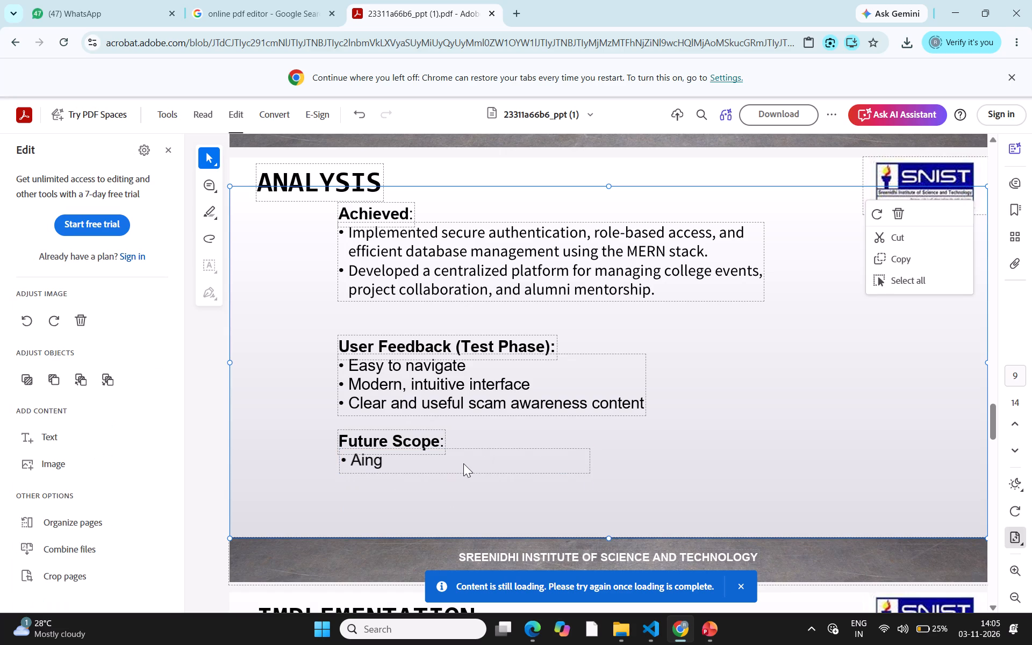
Clear the leftover "Aing" text from the remaining Future Scope bullet on the Analysis page.
{"action": "left_click", "coordinate": [391, 462]}
{"action": "left_click", "coordinate": [379, 458]}
{"action": "key", "text": "BackSpace"}
{"action": "key", "text": "BackSpace"}
{"action": "key", "text": "BackSpace"}
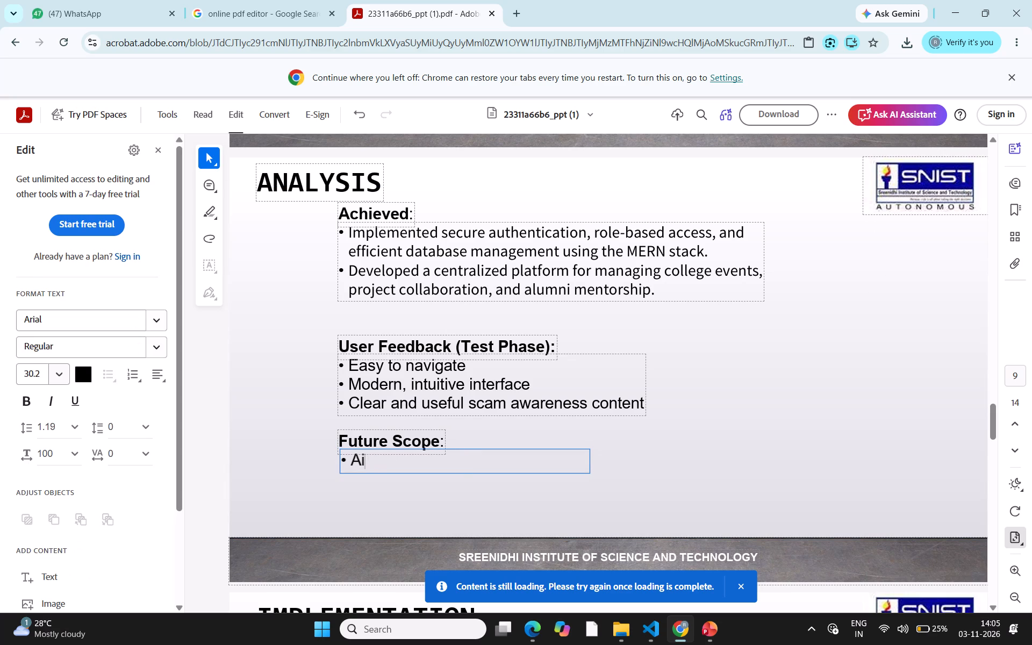
{"action": "key", "text": "BackSpace"}
Enter "Uniting college students and making a student first community" as the Future Scope bullet on the Analysis page.
{"action": "key", "text": "u"}
{"action": "key", "text": "n"}
{"action": "key", "text": "BackSpace"}
{"action": "key", "text": "BackSpace"}
{"action": "key", "text": "u"}
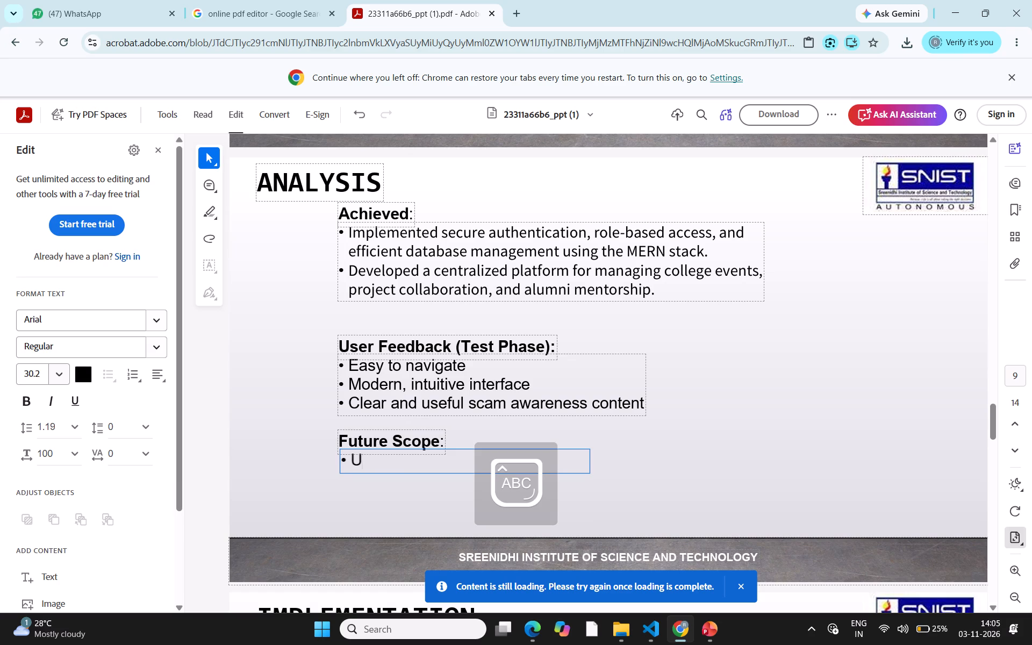
{"action": "type", "text": "NI"}
{"action": "key", "text": "BackSpace"}
{"action": "key", "text": "BackSpace"}
{"action": "type", "text": "ni"}
{"action": "key", "text": "t"}
{"action": "type", "text": "ing"}
{"action": "key", "text": "space"}
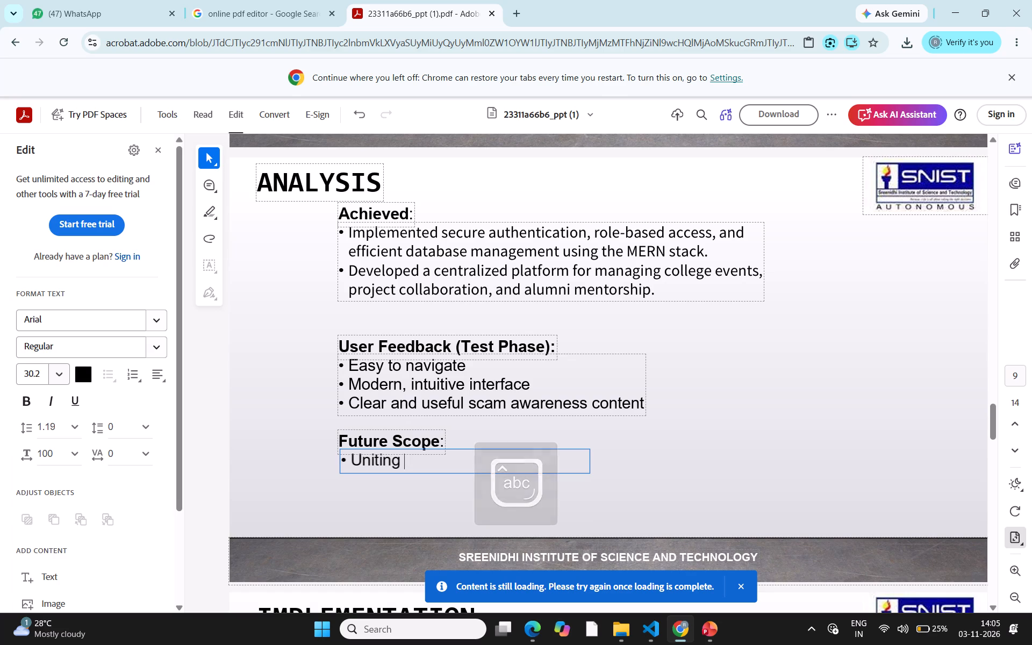
{"action": "key", "text": "BackSpace"}
{"action": "key", "text": "BackSpace"}
{"action": "key", "text": "BackSpace"}
{"action": "key", "text": "BackSpace"}
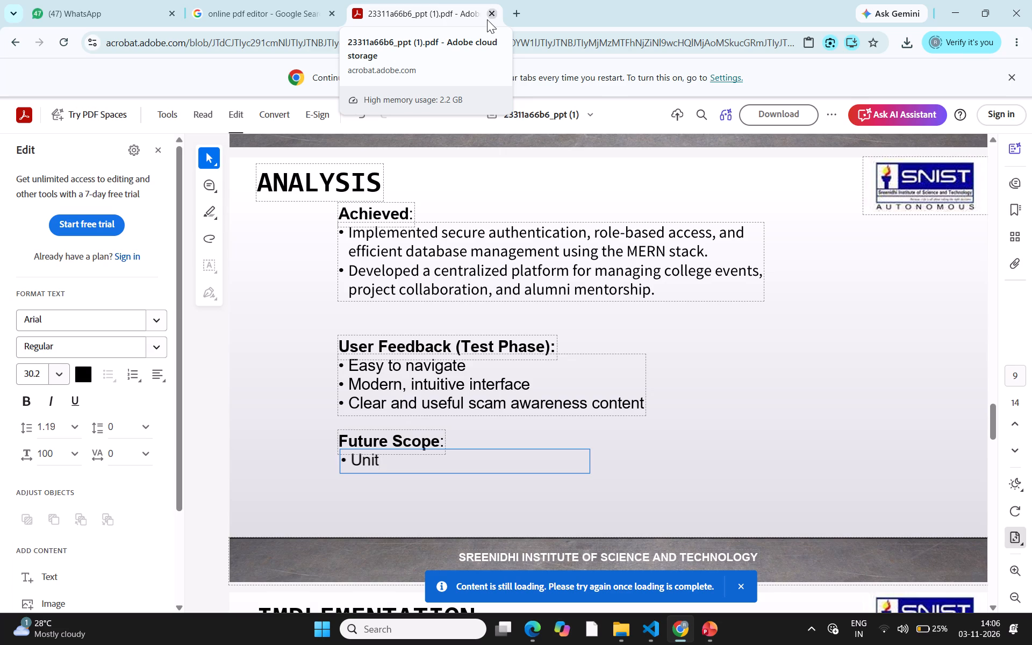
{"action": "type", "text": "ing"}
{"action": "key", "text": "space"}
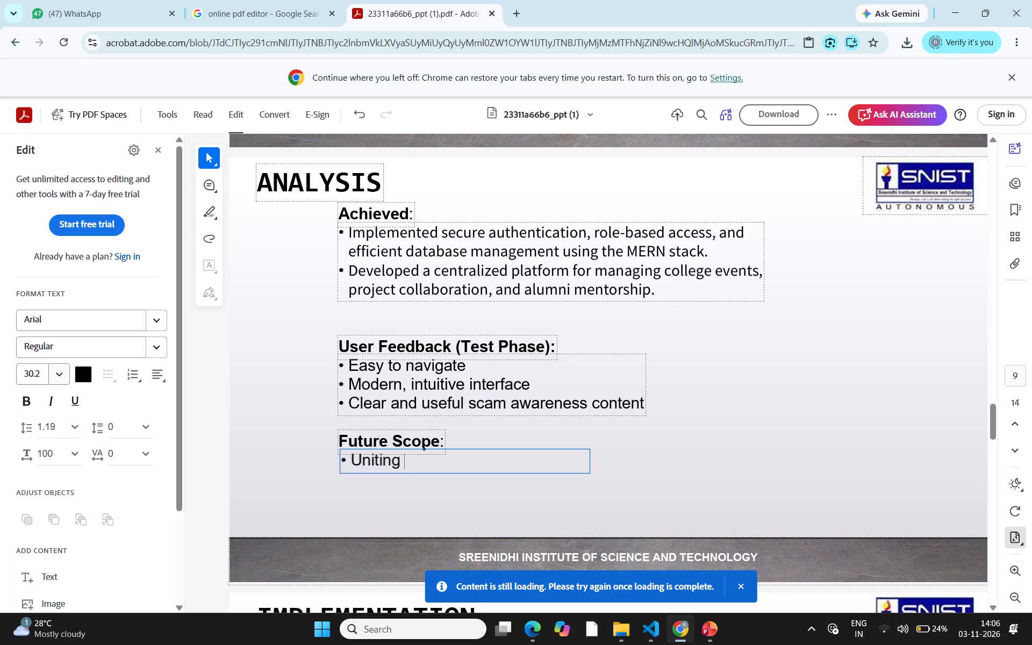
{"action": "type", "text": "co"}
{"action": "type", "text": "llege"}
{"action": "key", "text": "space"}
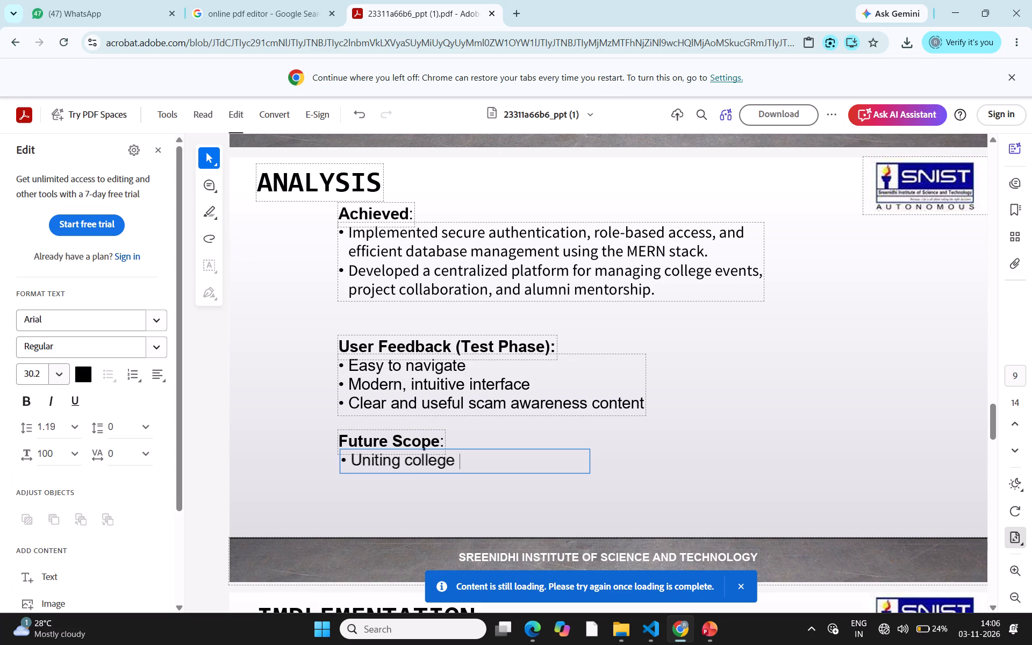
{"action": "key", "text": "s"}
{"action": "type", "text": "tudent"}
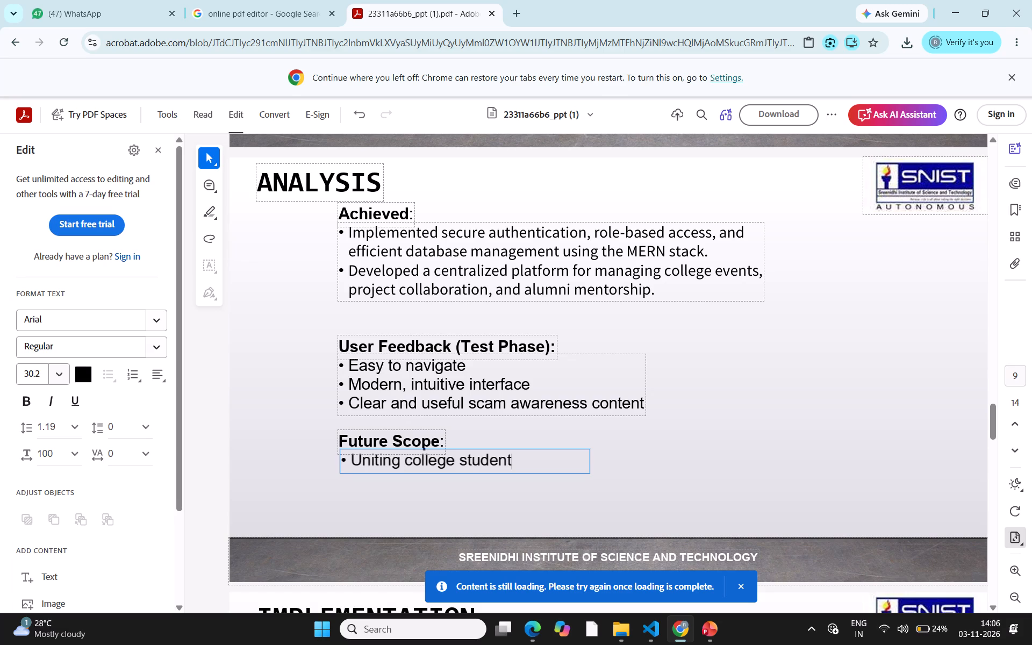
{"action": "key", "text": "s"}
{"action": "key", "text": "space"}
{"action": "type", "text": "and making a"}
{"action": "key", "text": "space"}
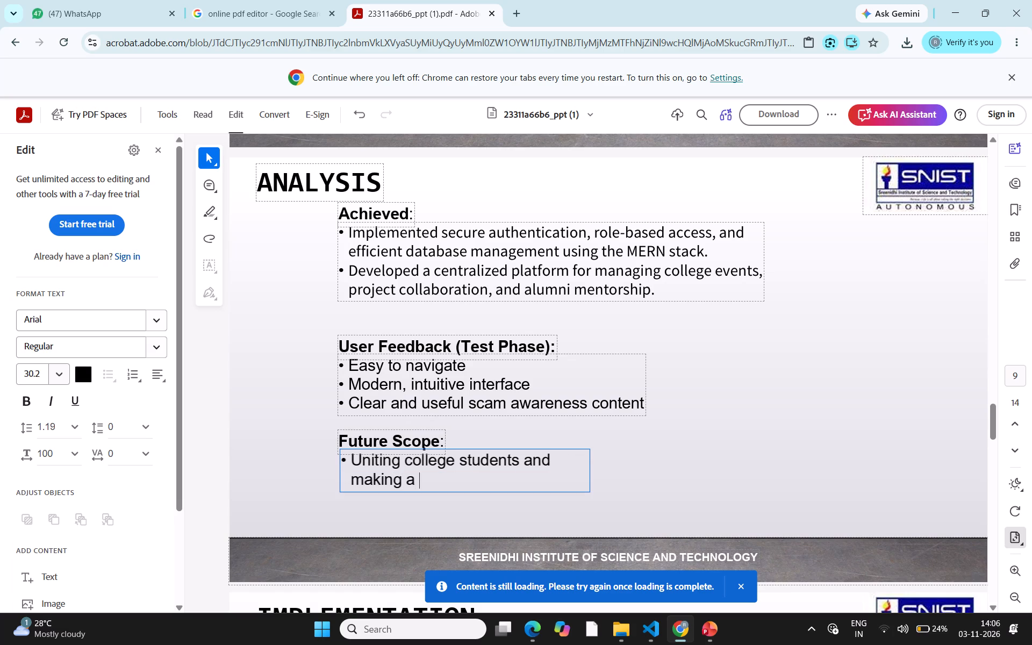
{"action": "type", "text": "student first co"}
{"action": "type", "text": "mi"}
{"action": "key", "text": "BackSpace"}
{"action": "type", "text": "muni"}
{"action": "key", "text": "t"}
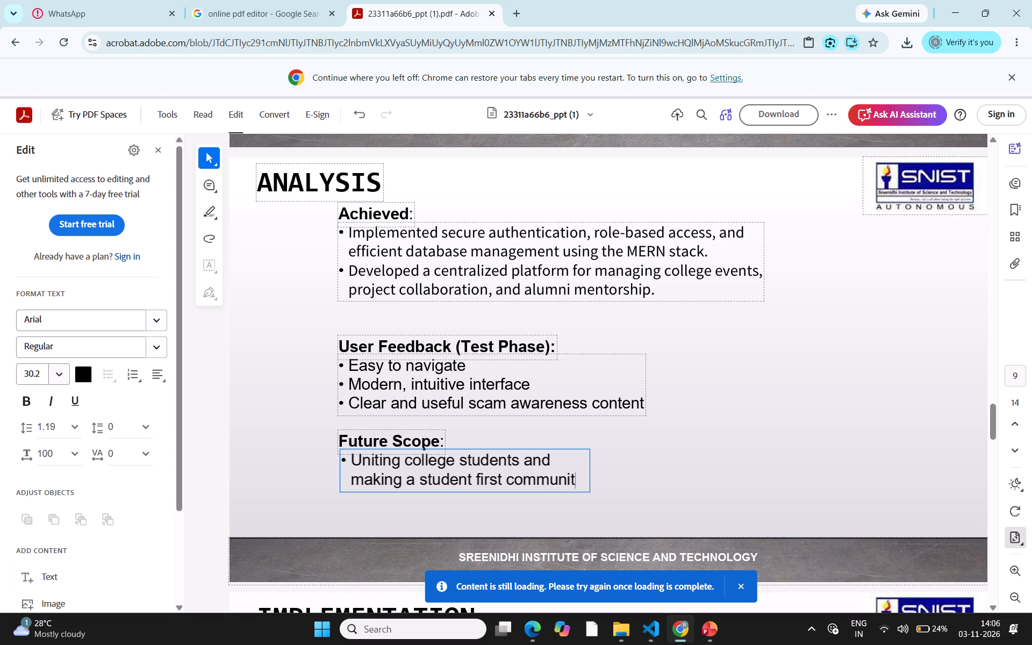
{"action": "key", "text": "y"}
Review the pages from Analysis through Implementation to Conclusion for leftover text that still needs correcting.
{"action": "scroll", "coordinate": [486, 17], "scroll_direction": "down", "scroll_amount": 6}
{"action": "scroll", "coordinate": [633, 247], "scroll_direction": "down", "scroll_amount": 2}
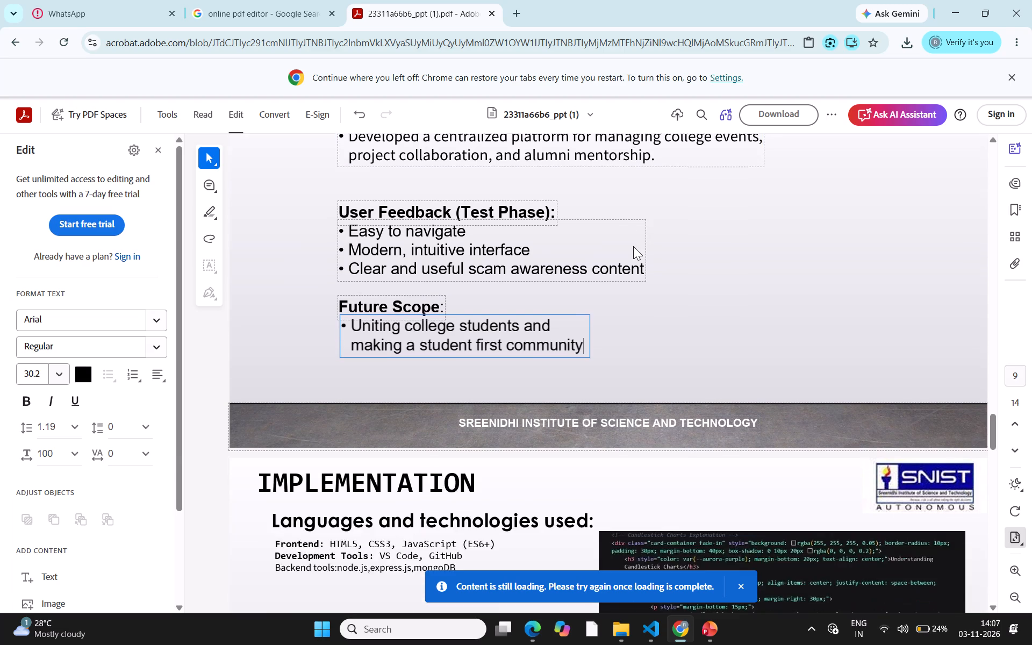
{"action": "scroll", "coordinate": [633, 246], "scroll_direction": "up", "scroll_amount": 3}
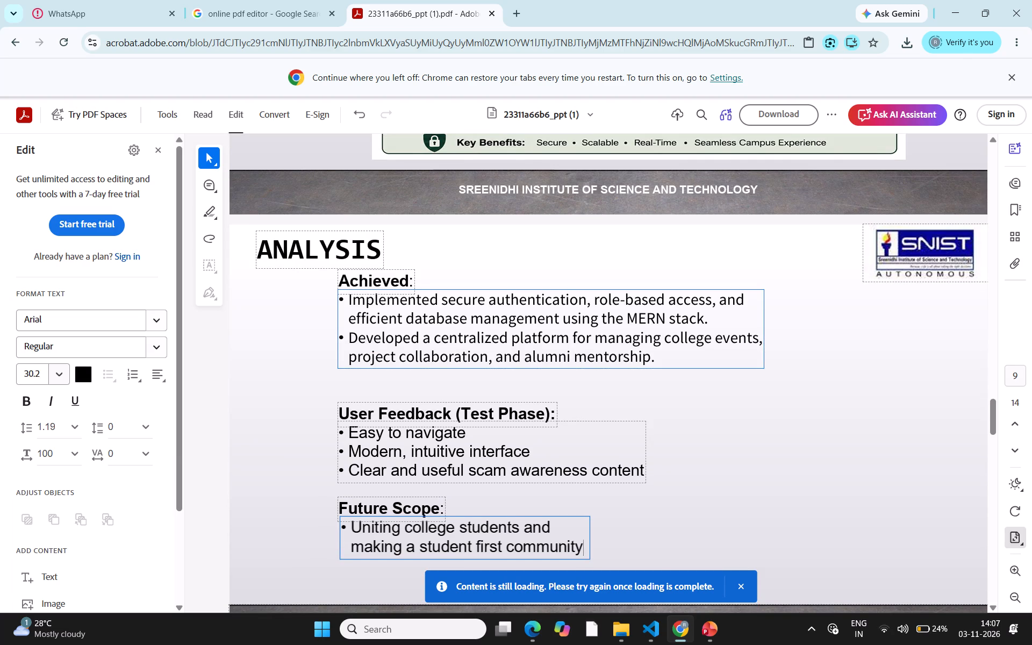
{"action": "scroll", "coordinate": [683, 340], "scroll_direction": "down", "scroll_amount": 3}
{"action": "scroll", "coordinate": [596, 329], "scroll_direction": "down", "scroll_amount": 4}
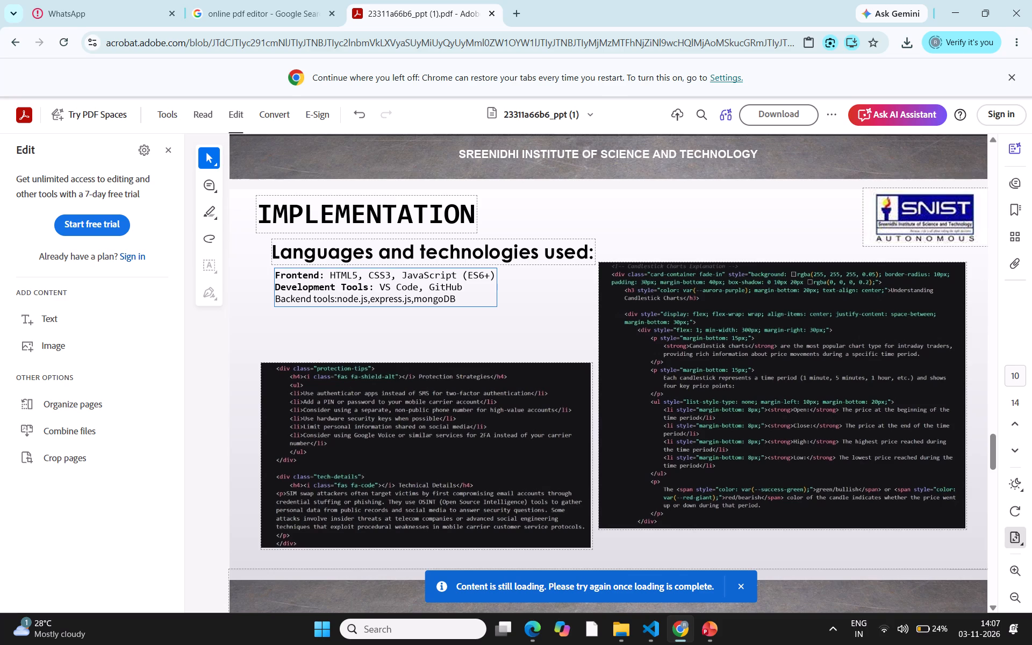
{"action": "left_click", "coordinate": [461, 297]}
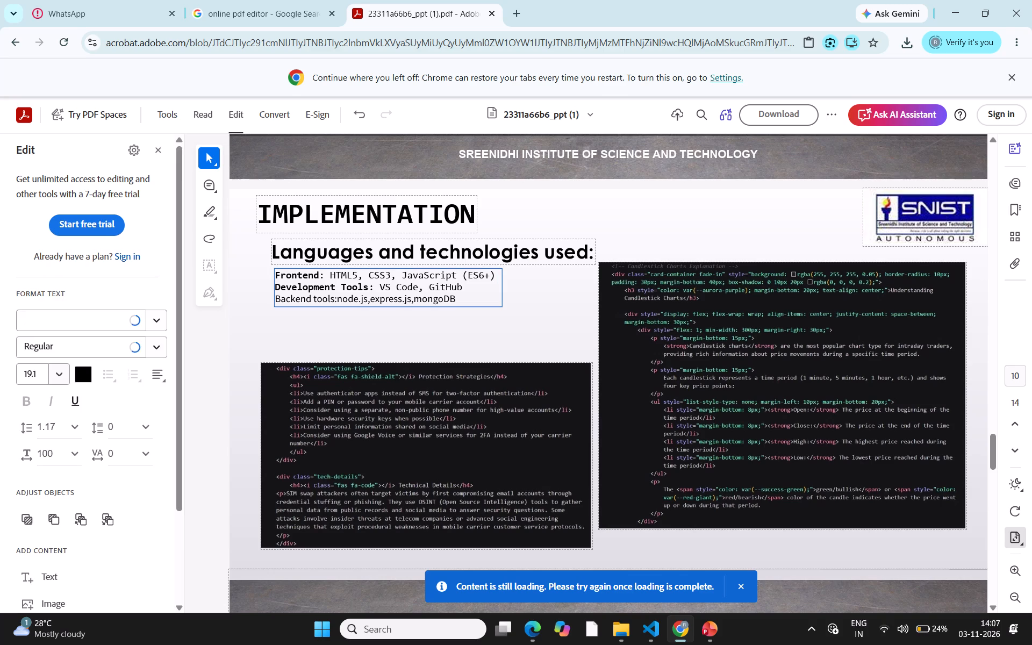
{"action": "left_click", "coordinate": [453, 296]}
{"action": "left_click", "coordinate": [457, 295]}
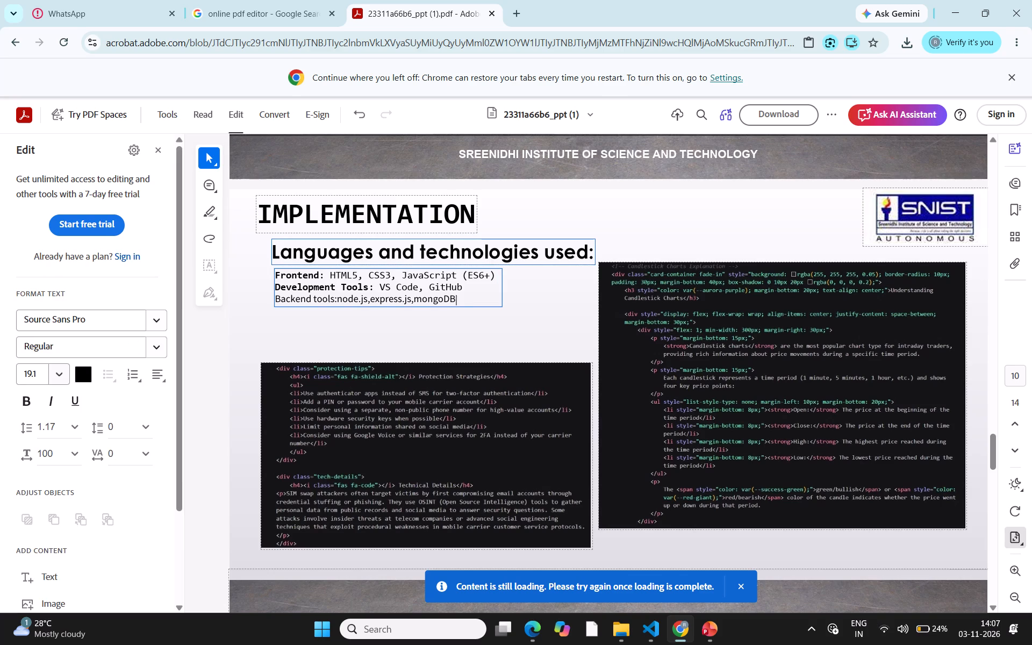
{"action": "scroll", "coordinate": [518, 256], "scroll_direction": "down", "scroll_amount": 14}
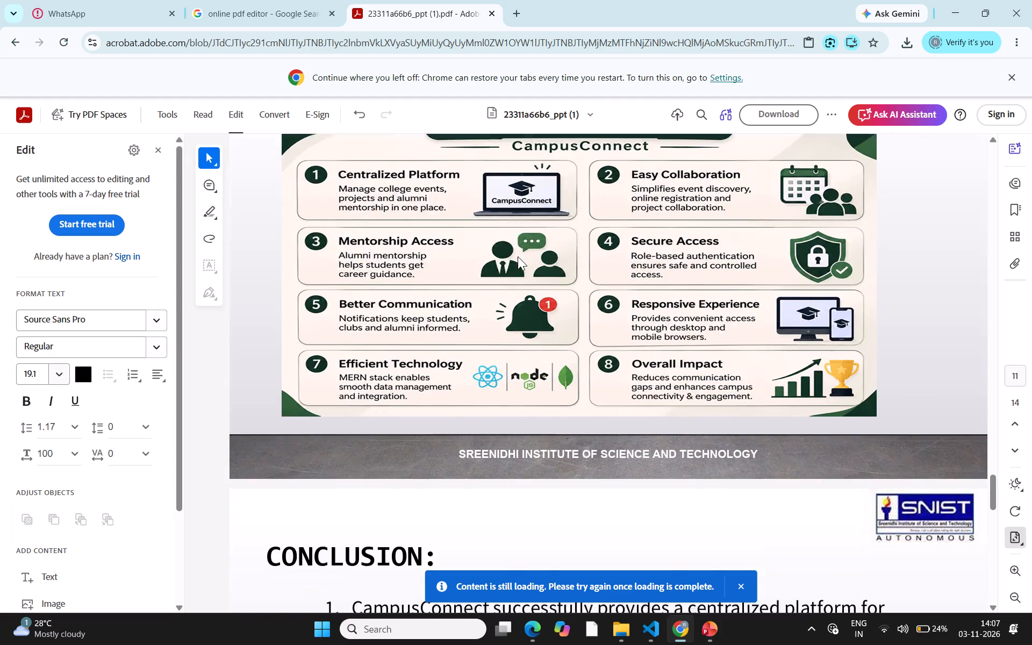
{"action": "scroll", "coordinate": [518, 256], "scroll_direction": "down", "scroll_amount": 4}
{"action": "scroll", "coordinate": [518, 256], "scroll_direction": "up", "scroll_amount": 4}
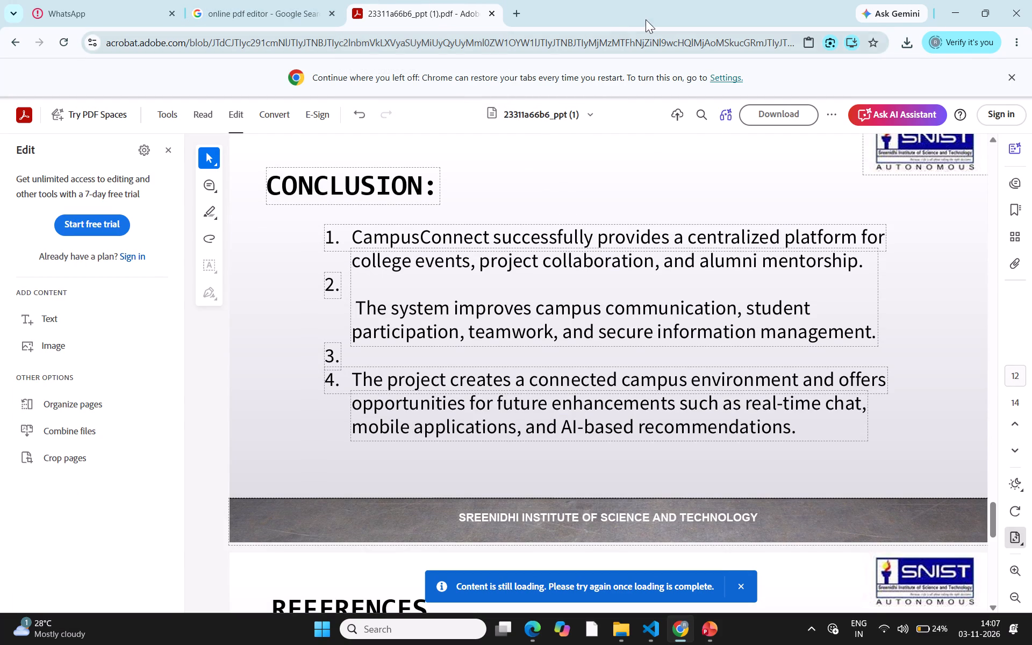
Download the edited Campus Connect PDF from the online editor.
{"action": "left_click", "coordinate": [750, 118]}
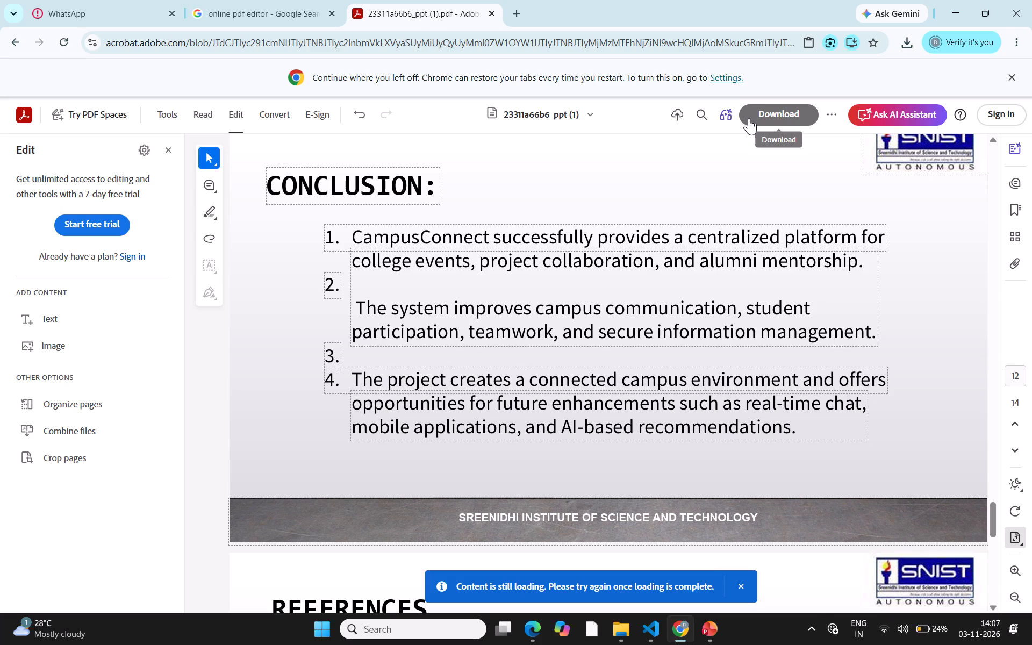
{"action": "left_click", "coordinate": [749, 118]}
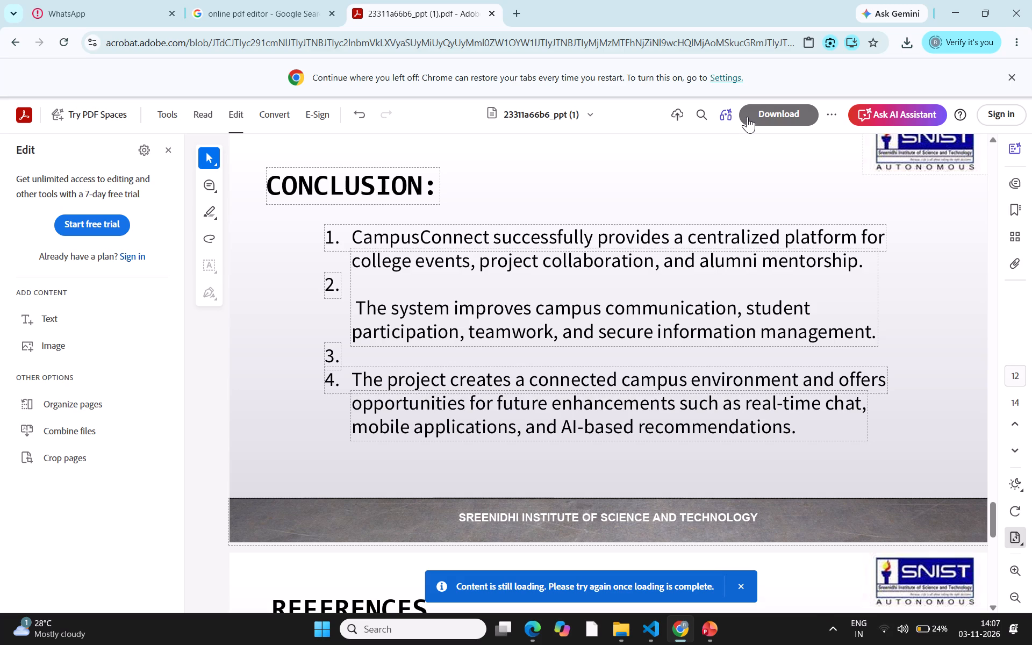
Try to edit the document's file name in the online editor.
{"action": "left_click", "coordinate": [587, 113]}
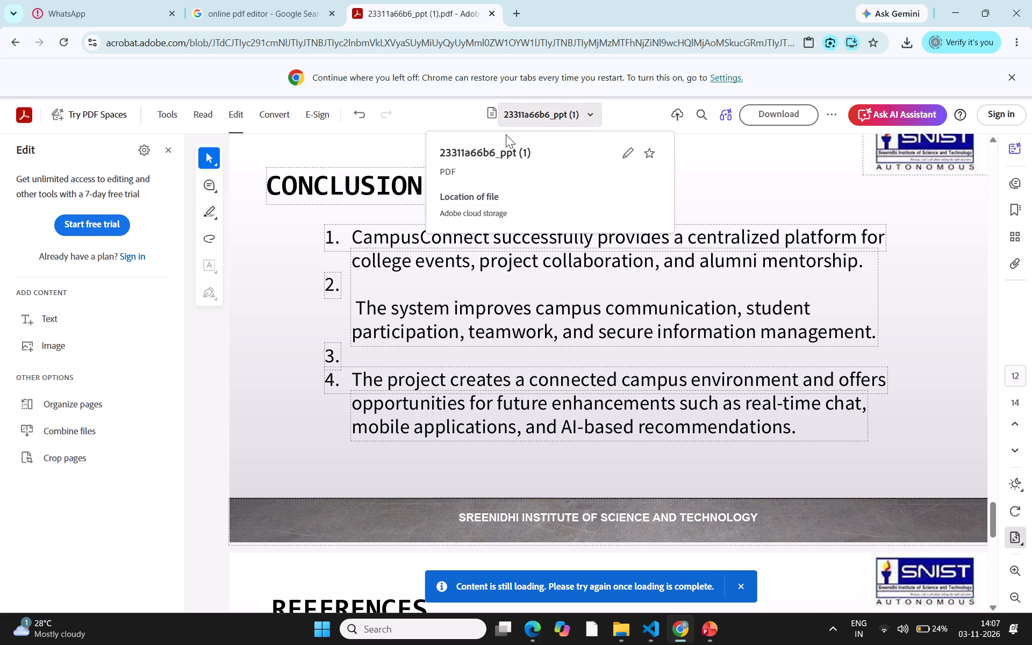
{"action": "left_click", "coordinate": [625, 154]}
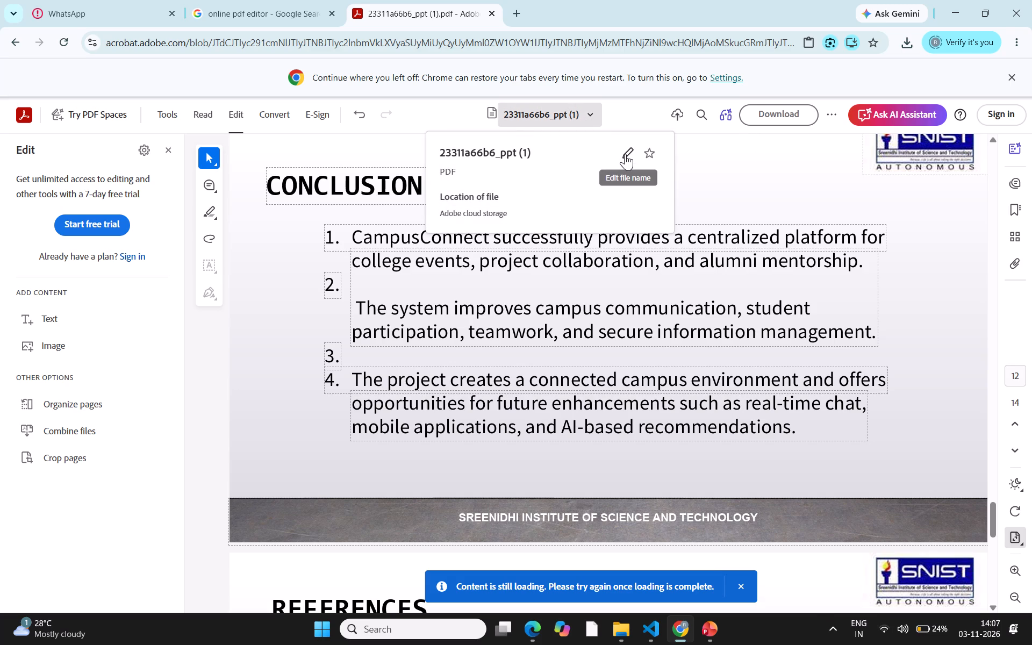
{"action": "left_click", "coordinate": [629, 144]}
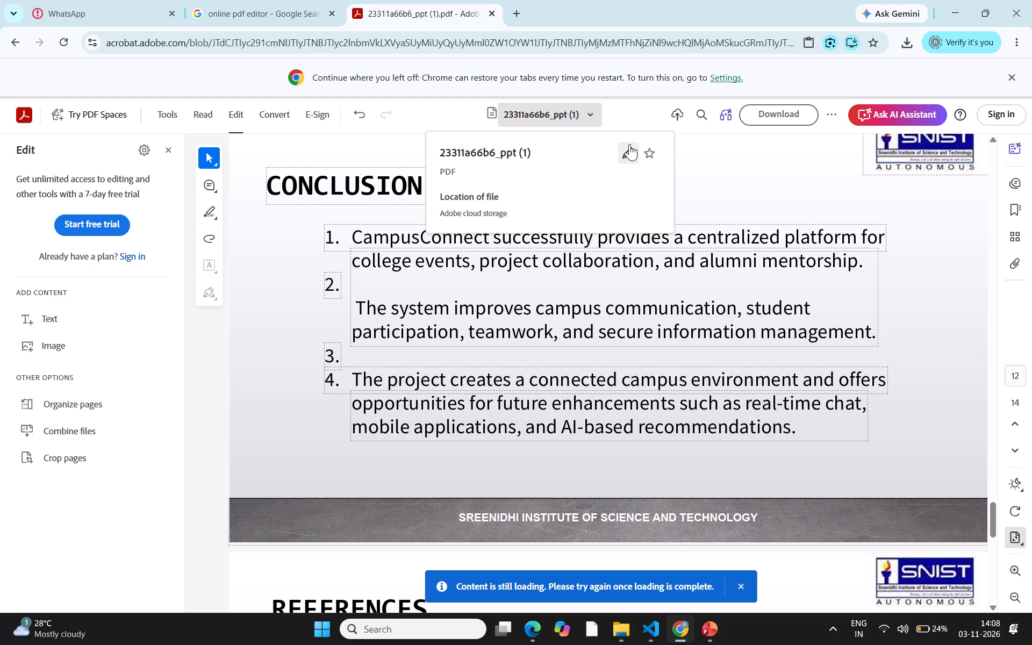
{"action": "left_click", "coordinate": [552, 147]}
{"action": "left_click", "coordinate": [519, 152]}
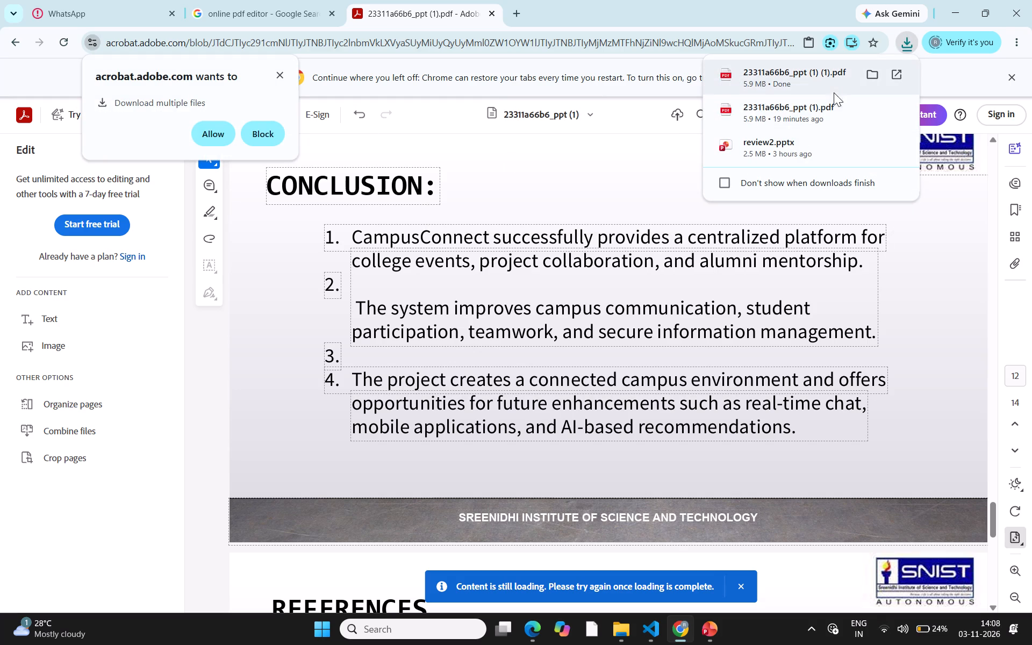
Open the downloaded PDF copy and check whether the title and Abstract pages contain the edits.
{"action": "left_click", "coordinate": [898, 77]}
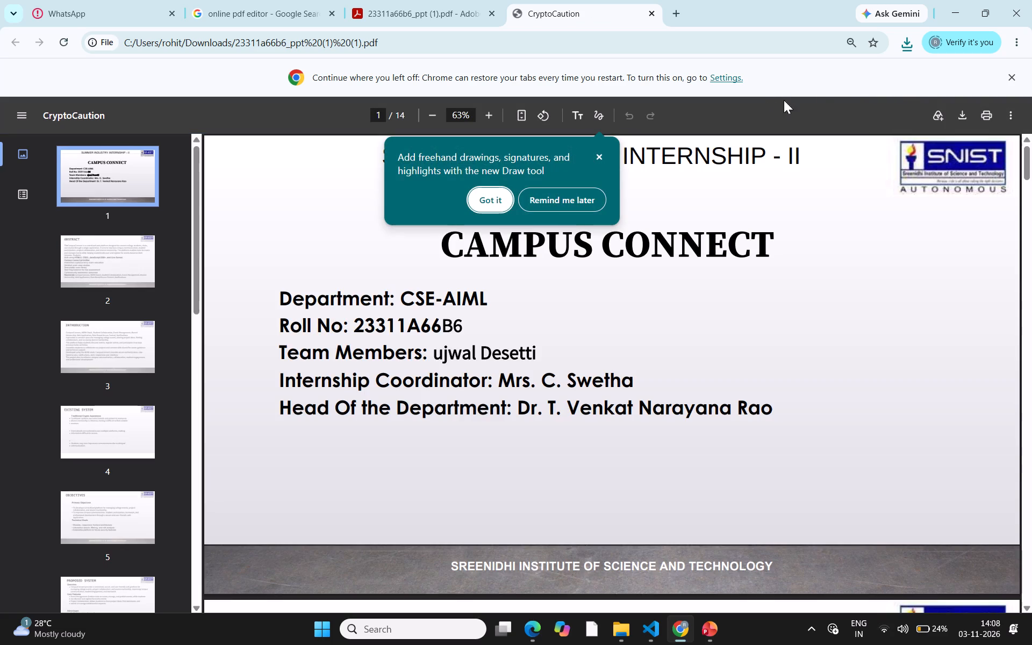
{"action": "left_click", "coordinate": [957, 116]}
{"action": "scroll", "coordinate": [587, 295], "scroll_direction": "down", "scroll_amount": 5}
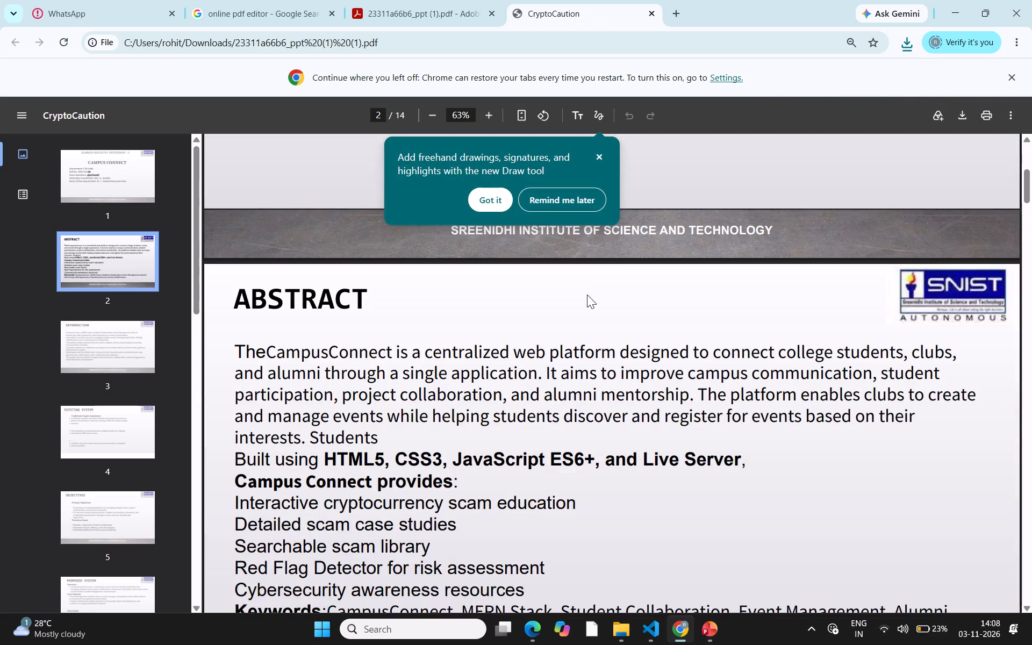
{"action": "scroll", "coordinate": [587, 295], "scroll_direction": "down", "scroll_amount": 3}
{"action": "scroll", "coordinate": [587, 295], "scroll_direction": "up", "scroll_amount": 3}
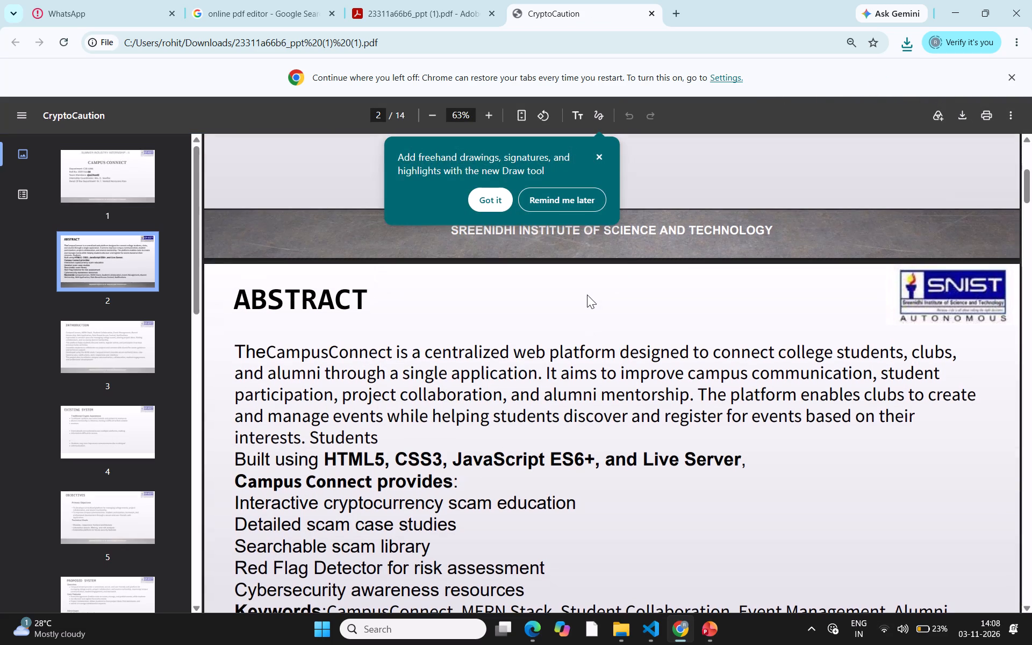
{"action": "scroll", "coordinate": [587, 295], "scroll_direction": "down", "scroll_amount": 3}
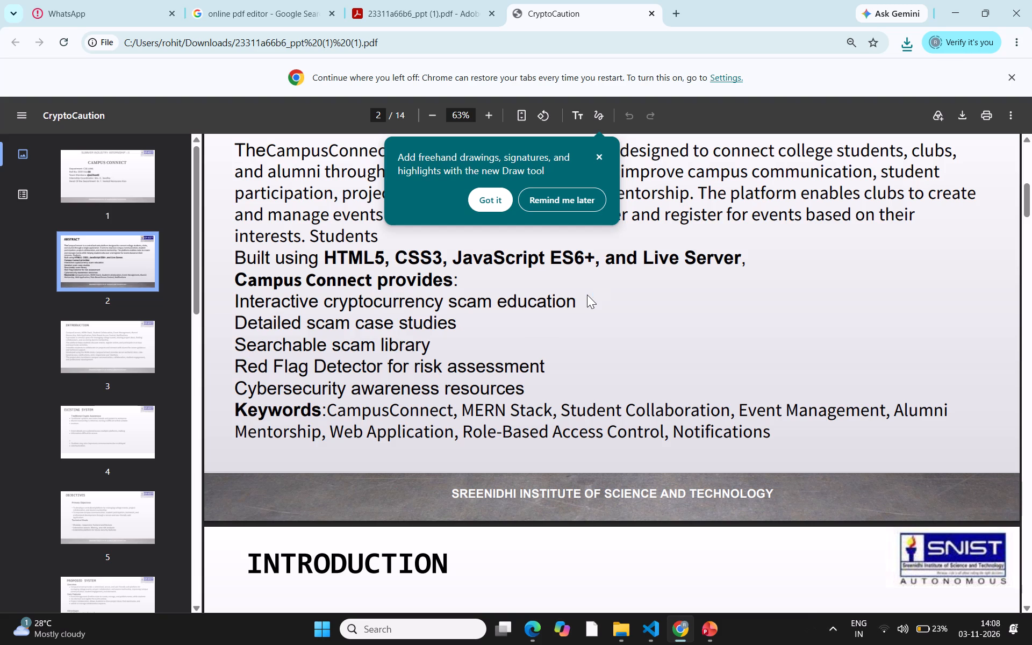
{"action": "scroll", "coordinate": [587, 295], "scroll_direction": "down", "scroll_amount": 2}
{"action": "scroll", "coordinate": [587, 295], "scroll_direction": "up", "scroll_amount": 9}
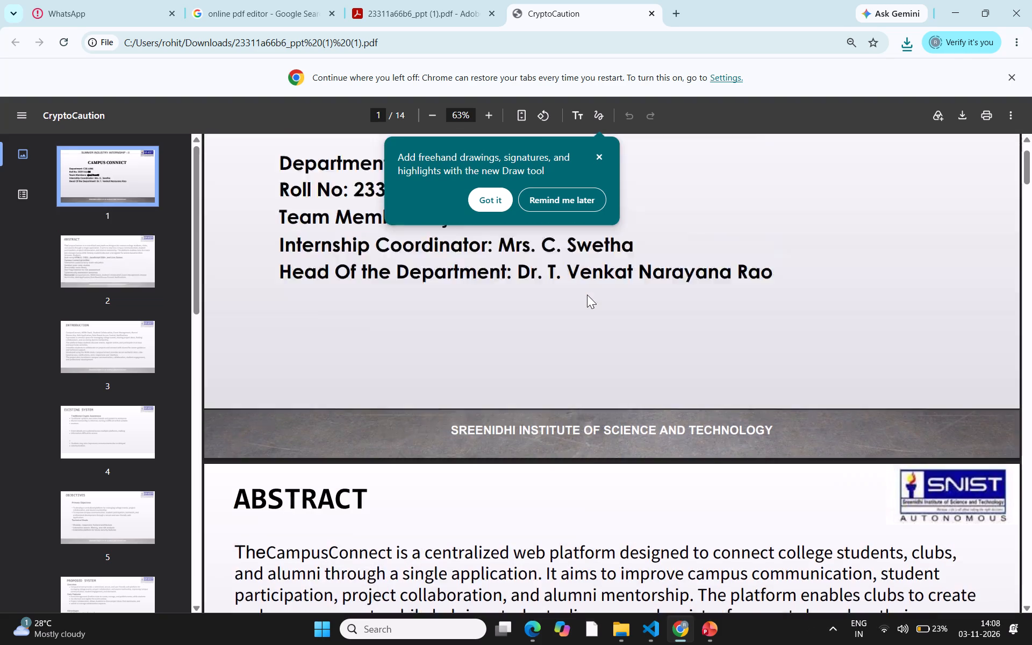
{"action": "scroll", "coordinate": [587, 295], "scroll_direction": "down", "scroll_amount": 7}
{"action": "scroll", "coordinate": [587, 295], "scroll_direction": "up", "scroll_amount": 3}
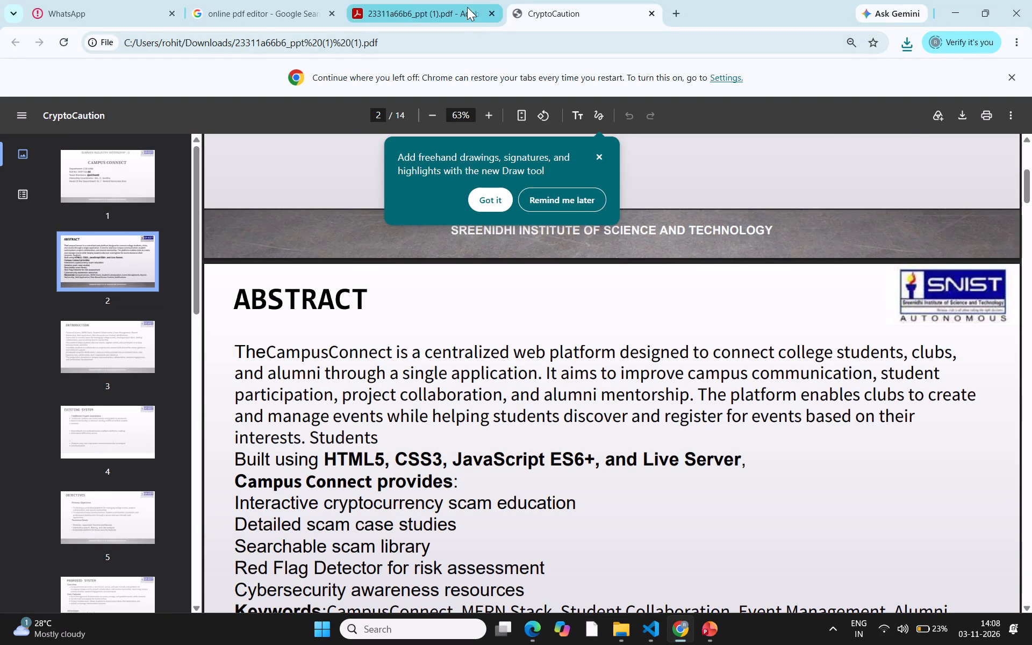
Return to the online editor and download the PDF again, allowing the site to download multiple files.
{"action": "left_click", "coordinate": [467, 7]}
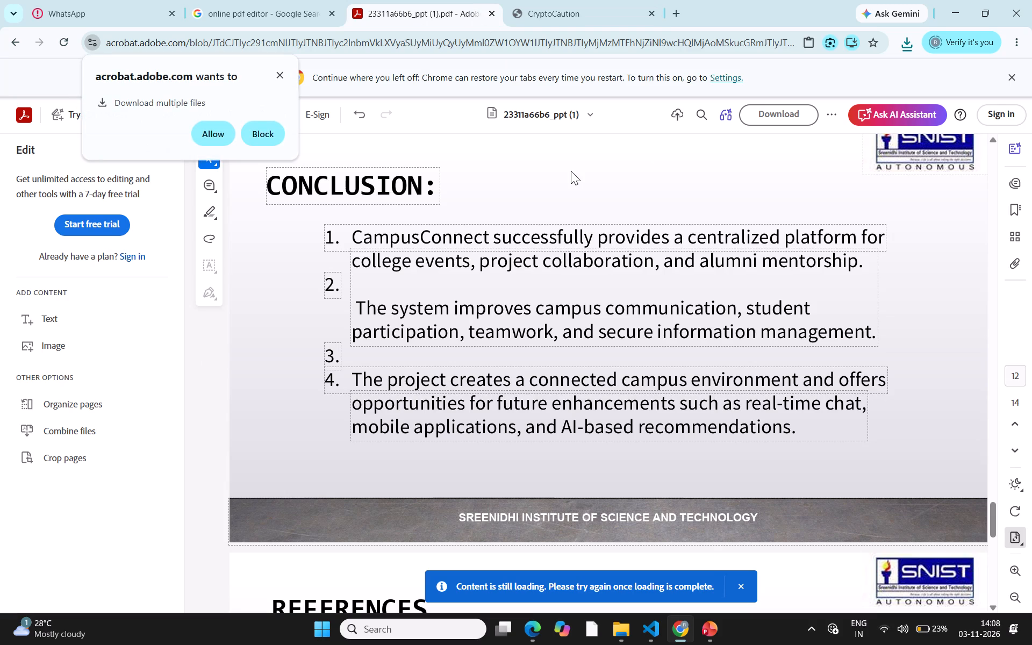
{"action": "scroll", "coordinate": [571, 170], "scroll_direction": "up", "scroll_amount": 7}
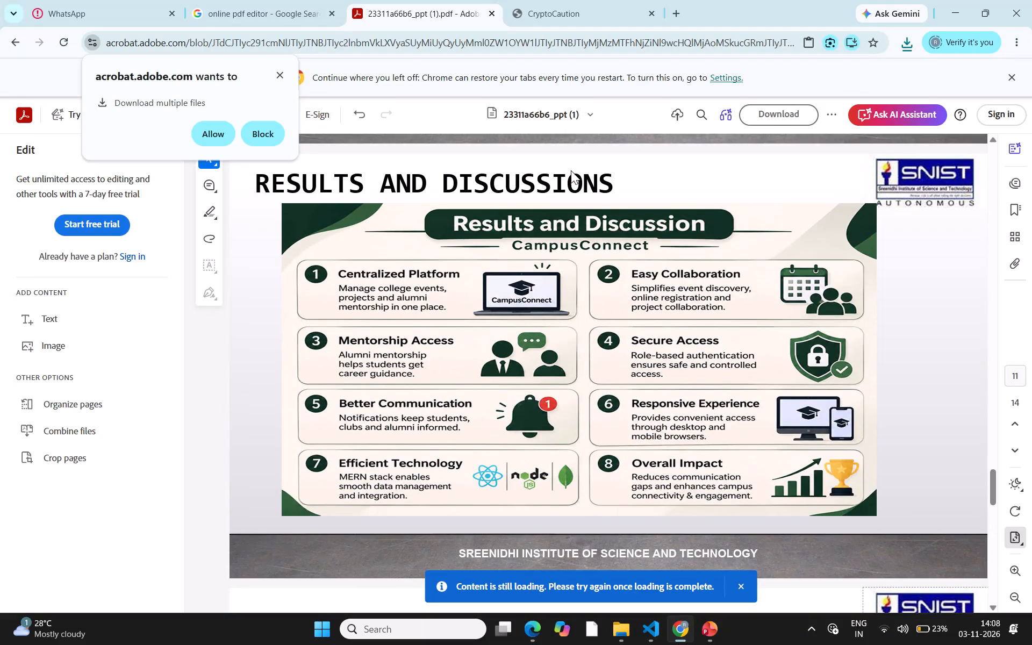
{"action": "scroll", "coordinate": [571, 170], "scroll_direction": "up", "scroll_amount": 12}
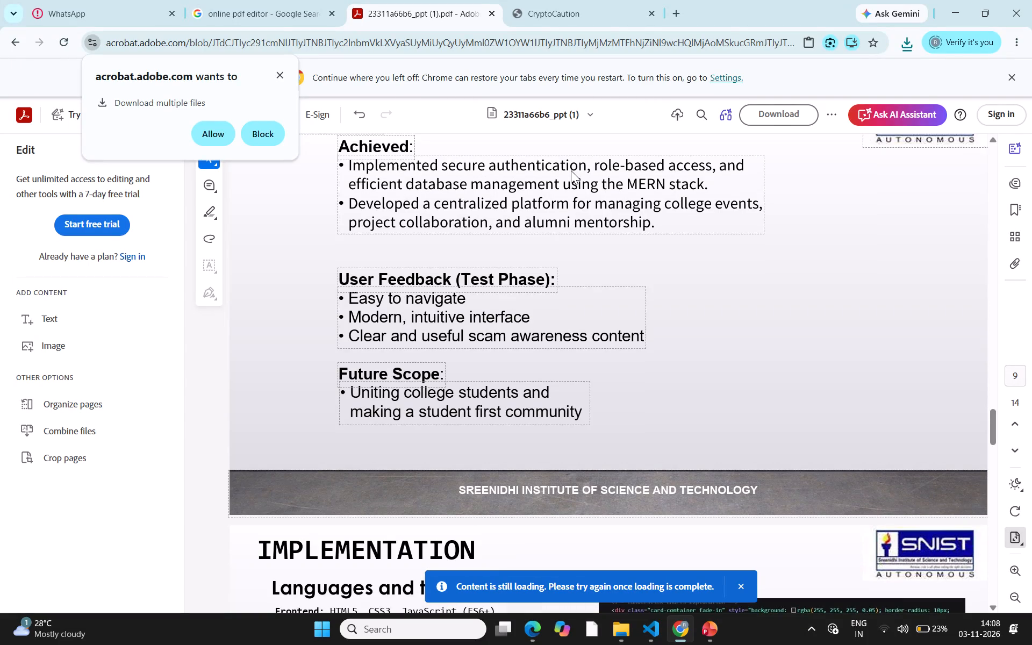
{"action": "left_click", "coordinate": [801, 111]}
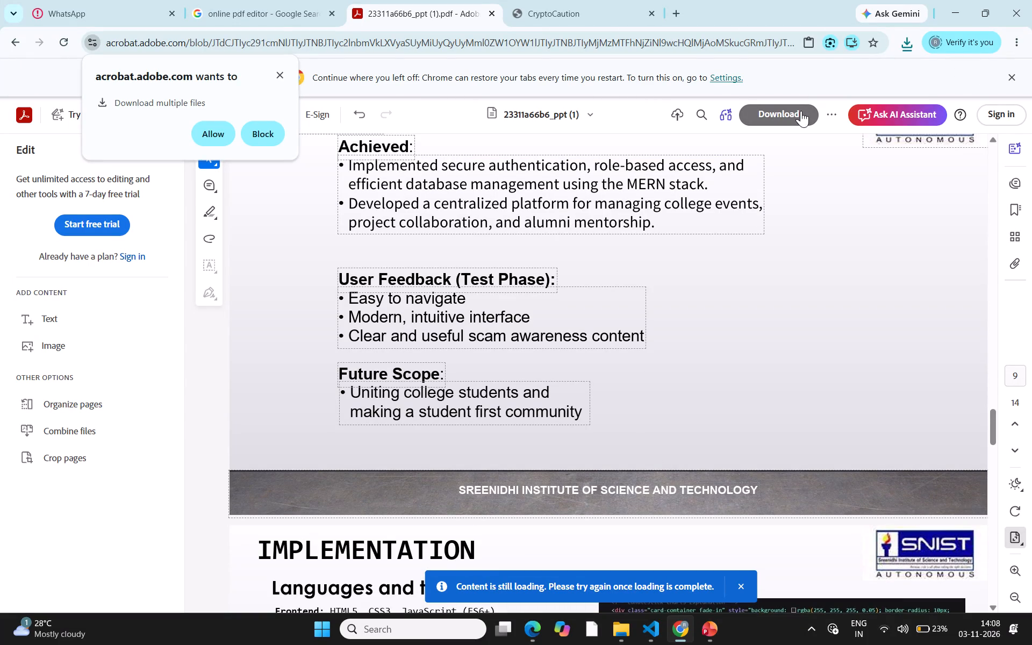
{"action": "double_click", "coordinate": [768, 113]}
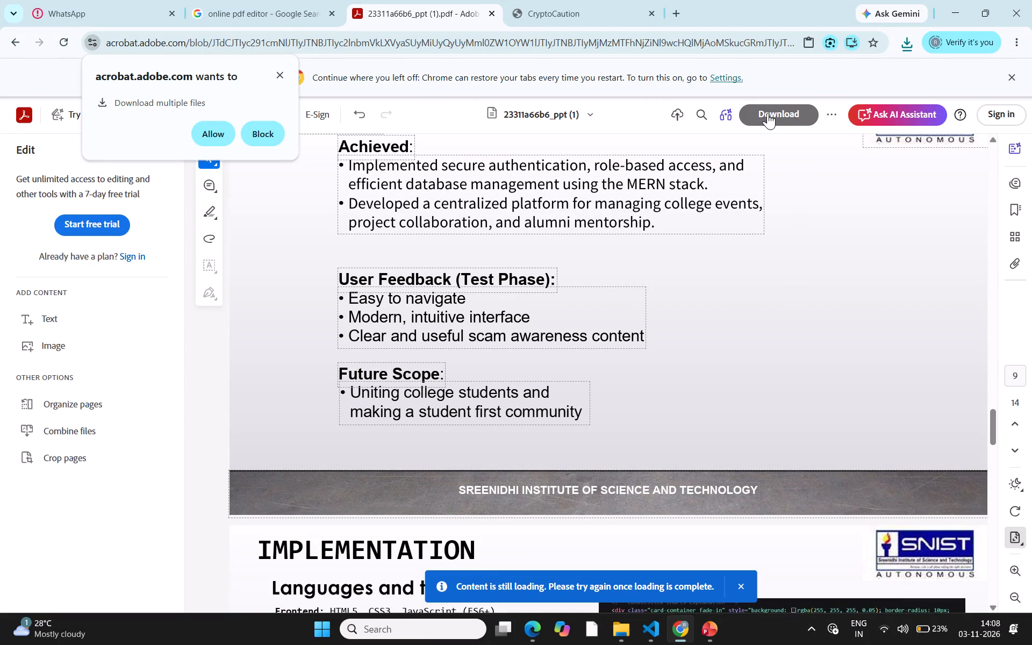
{"action": "double_click", "coordinate": [768, 113]}
{"action": "double_click", "coordinate": [768, 113]}
{"action": "triple_click", "coordinate": [768, 113]}
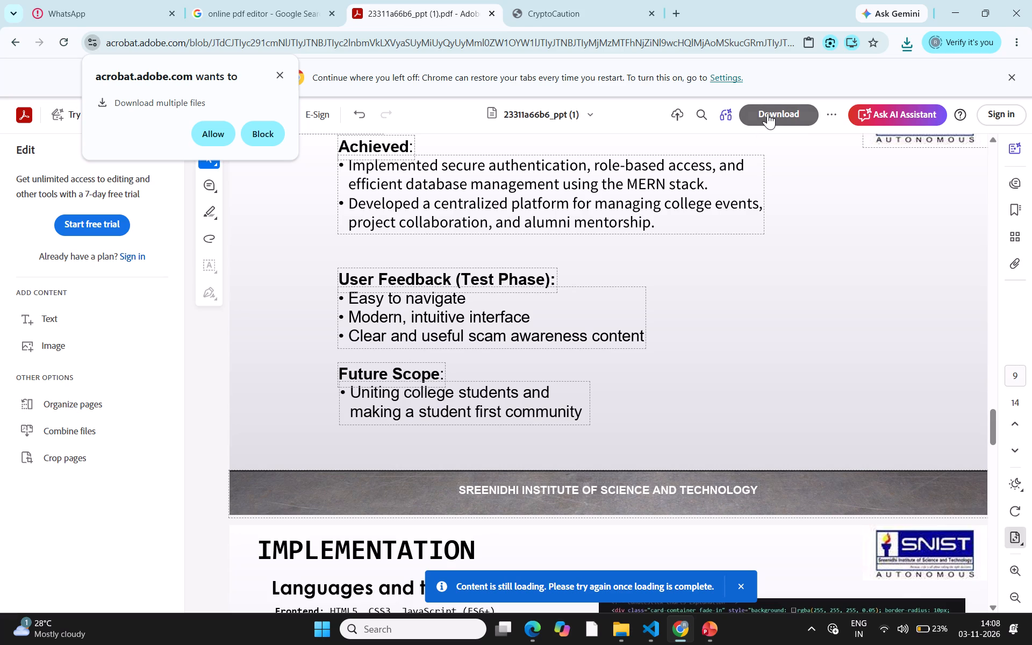
{"action": "right_click", "coordinate": [768, 112]}
{"action": "triple_click", "coordinate": [767, 111]}
{"action": "left_click", "coordinate": [220, 134]}
{"action": "left_click", "coordinate": [221, 135]}
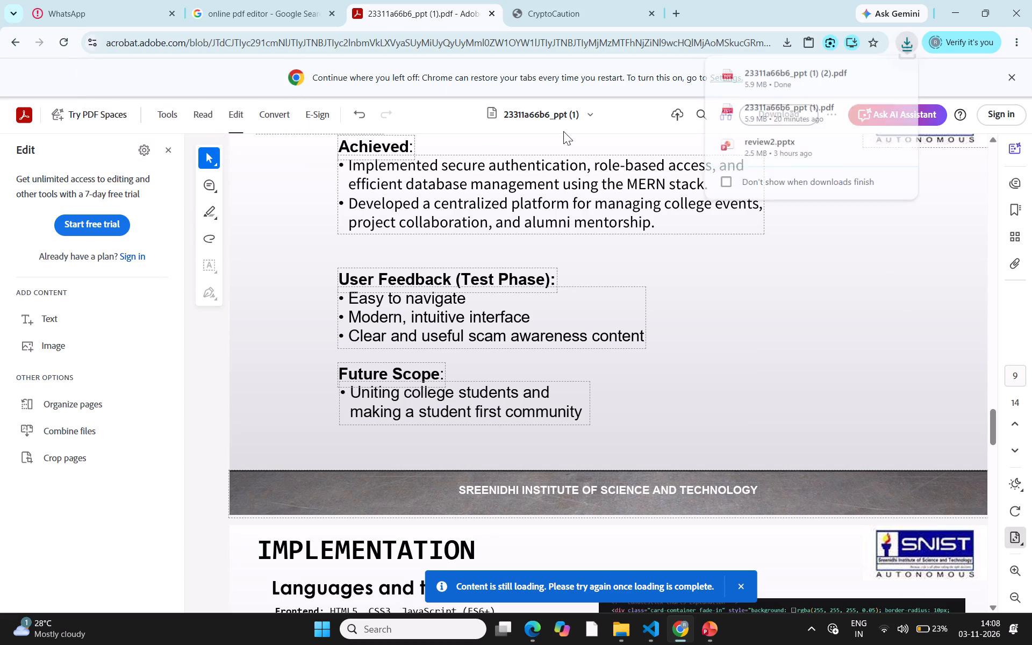
Open the newly downloaded PDF copy and check its Abstract page for the edits.
{"action": "double_click", "coordinate": [826, 76]}
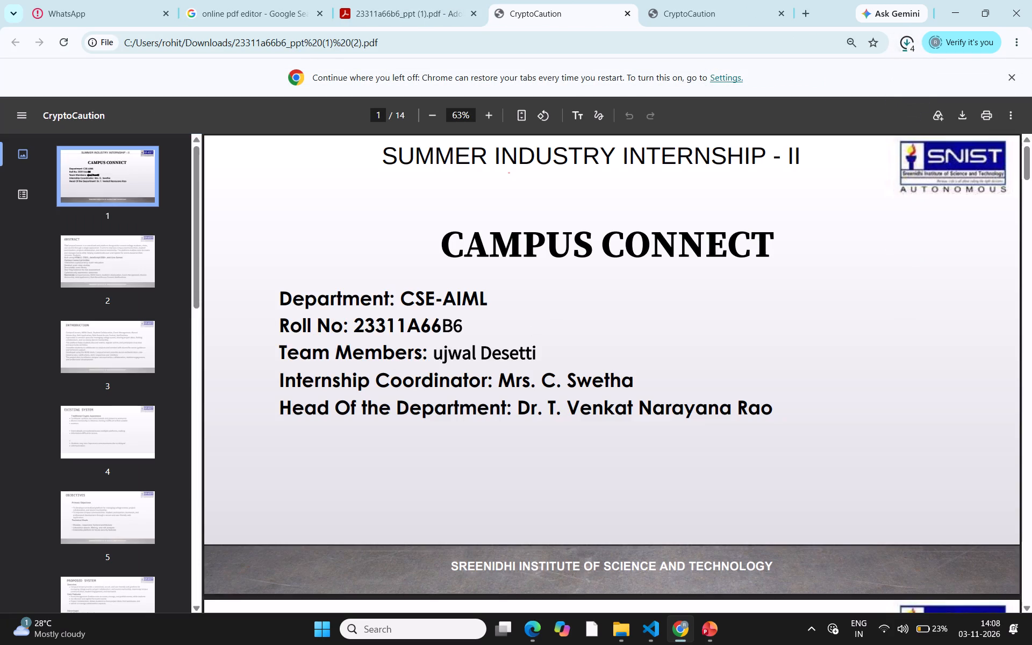
{"action": "scroll", "coordinate": [490, 341], "scroll_direction": "down", "scroll_amount": 6}
{"action": "scroll", "coordinate": [490, 341], "scroll_direction": "up", "scroll_amount": 2}
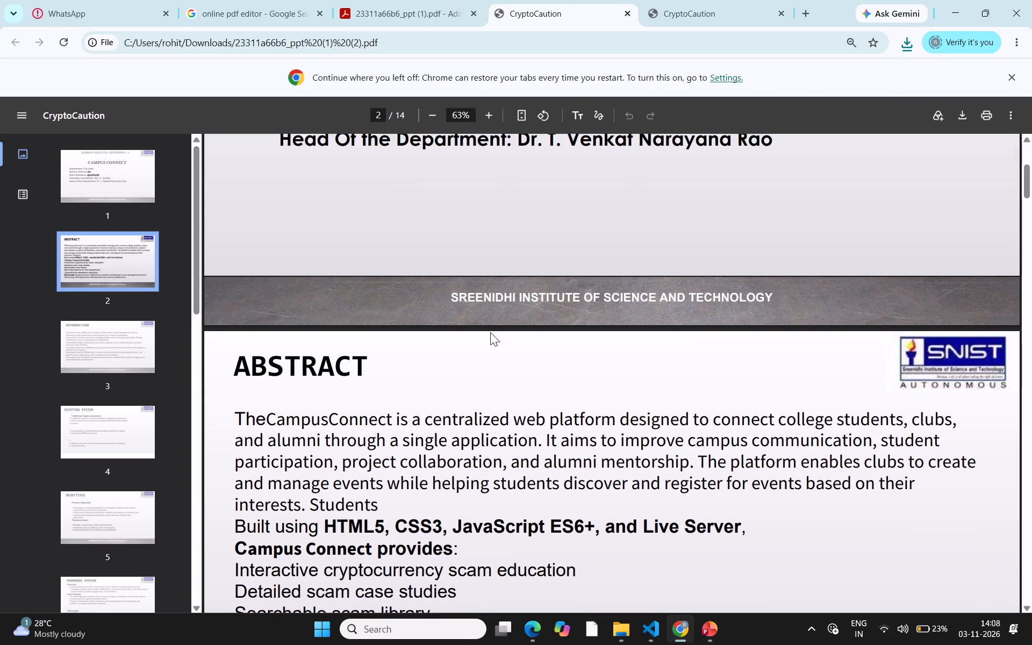
{"action": "scroll", "coordinate": [490, 332], "scroll_direction": "down", "scroll_amount": 3}
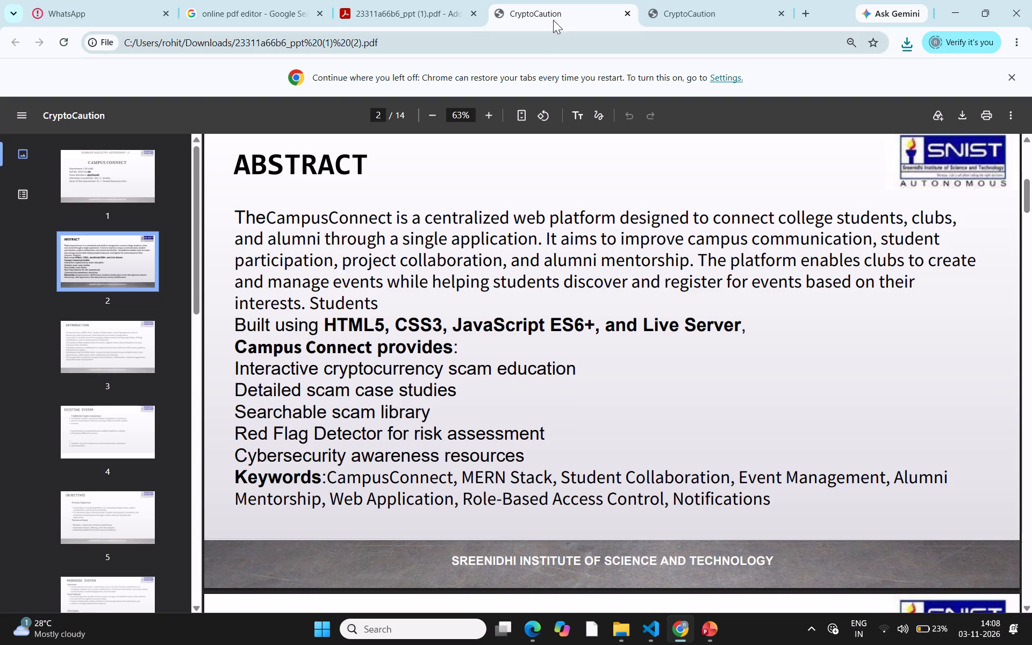
Return to the online editor and review the pages from Analysis back to Abstract for the edited text.
{"action": "left_click", "coordinate": [456, 12]}
{"action": "scroll", "coordinate": [458, 202], "scroll_direction": "up", "scroll_amount": 16}
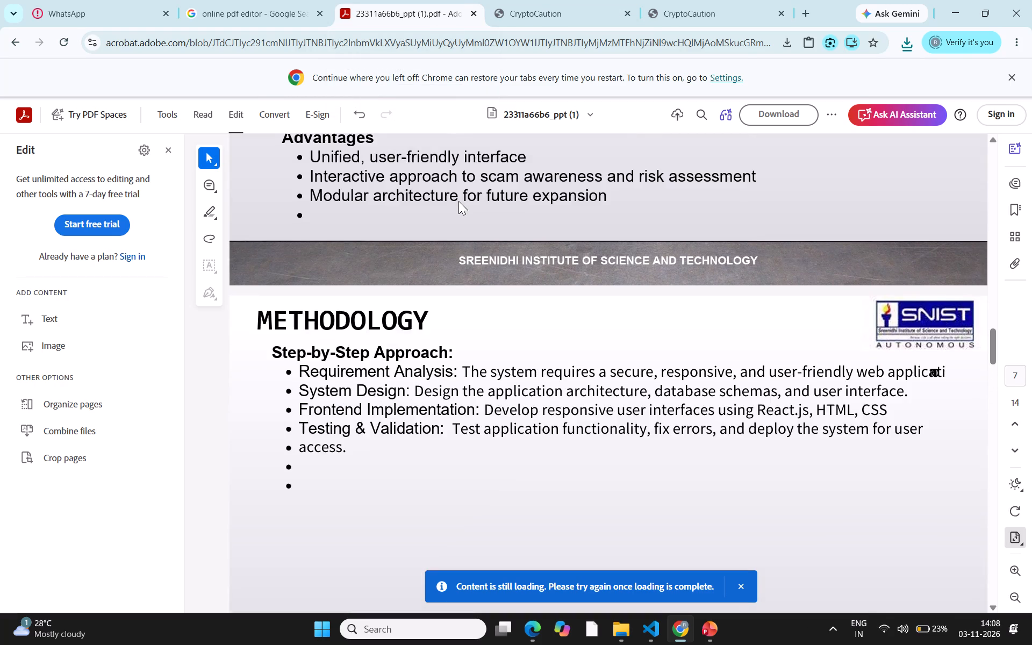
{"action": "scroll", "coordinate": [458, 201], "scroll_direction": "up", "scroll_amount": 17}
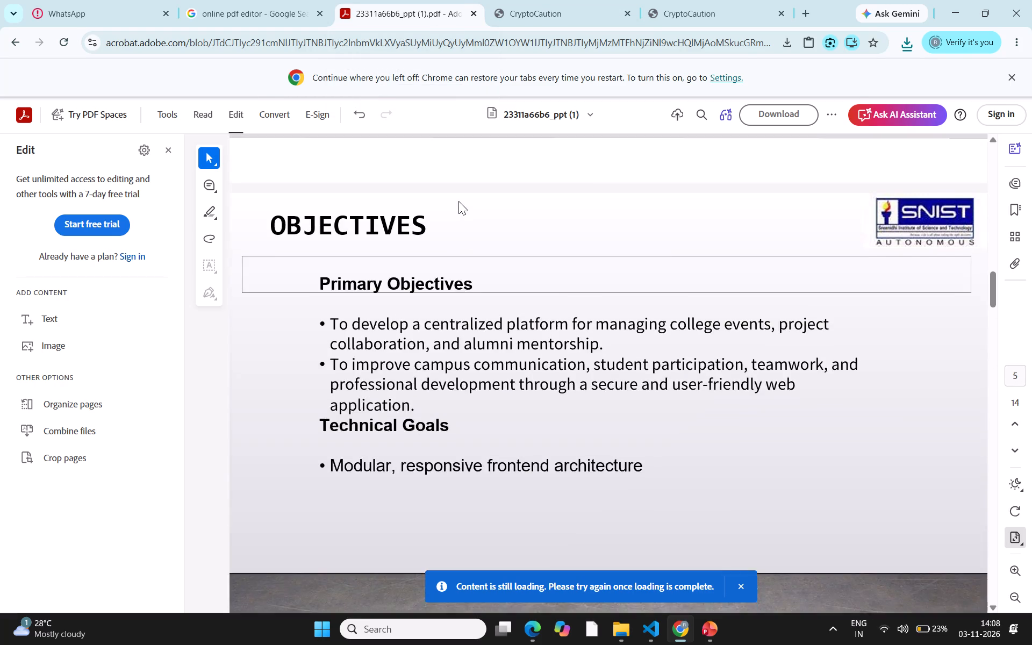
{"action": "scroll", "coordinate": [458, 201], "scroll_direction": "up", "scroll_amount": 14}
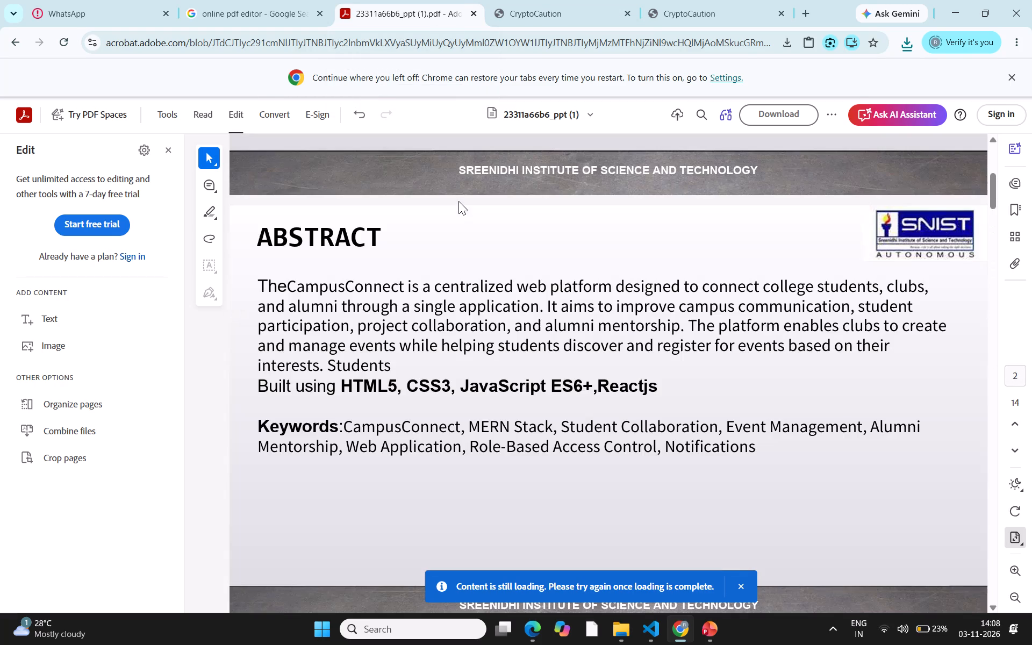
Download the edited PDF from the online editor once more.
{"action": "left_click", "coordinate": [771, 108]}
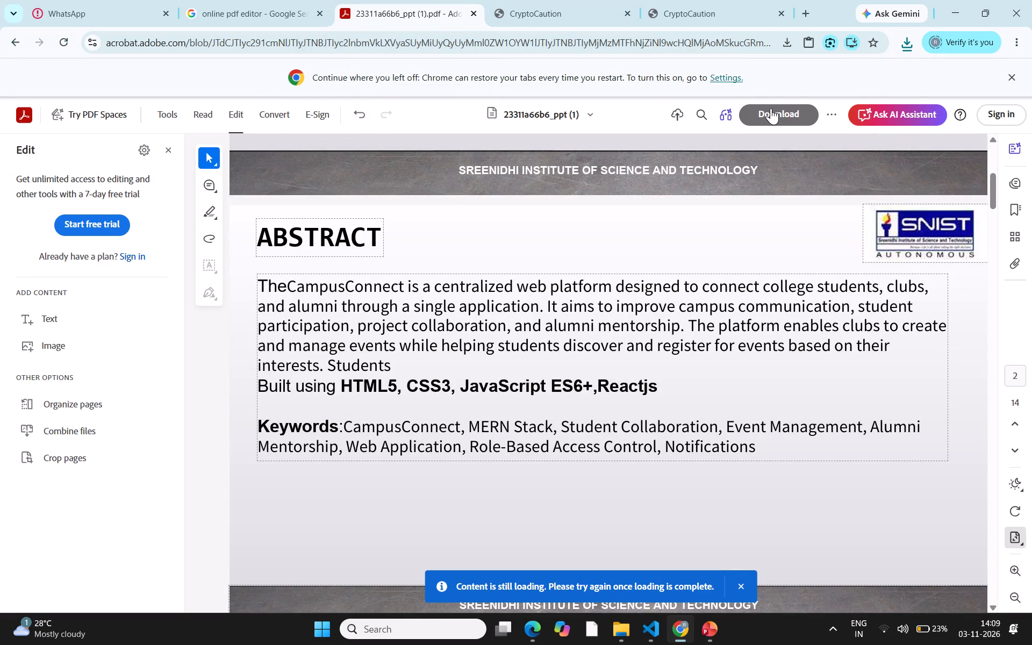
{"action": "scroll", "coordinate": [672, 222], "scroll_direction": "up", "scroll_amount": 3}
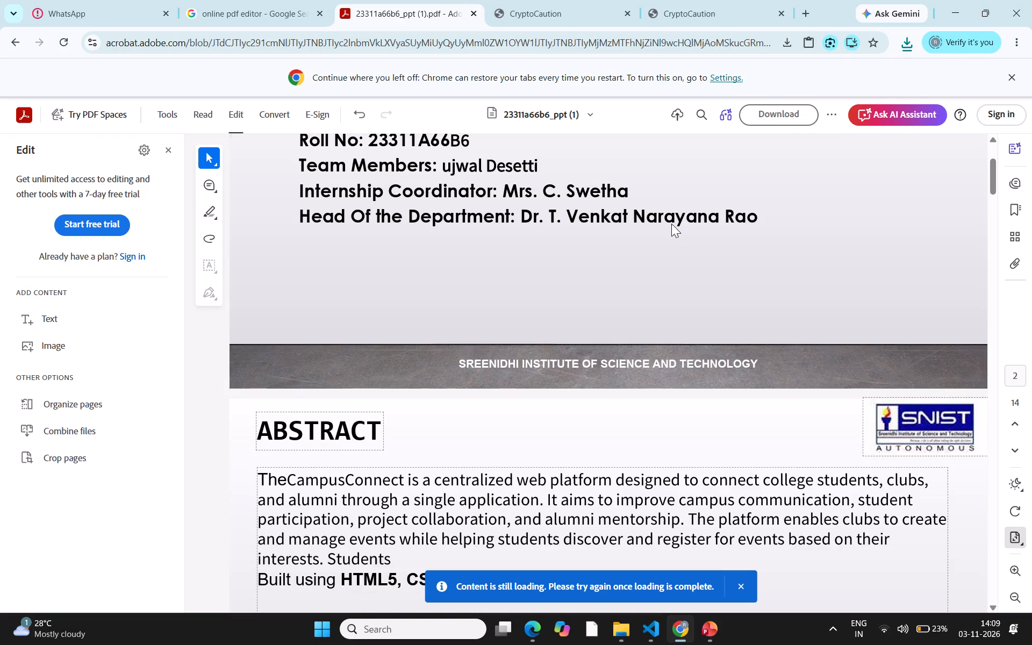
{"action": "left_click", "coordinate": [835, 110]}
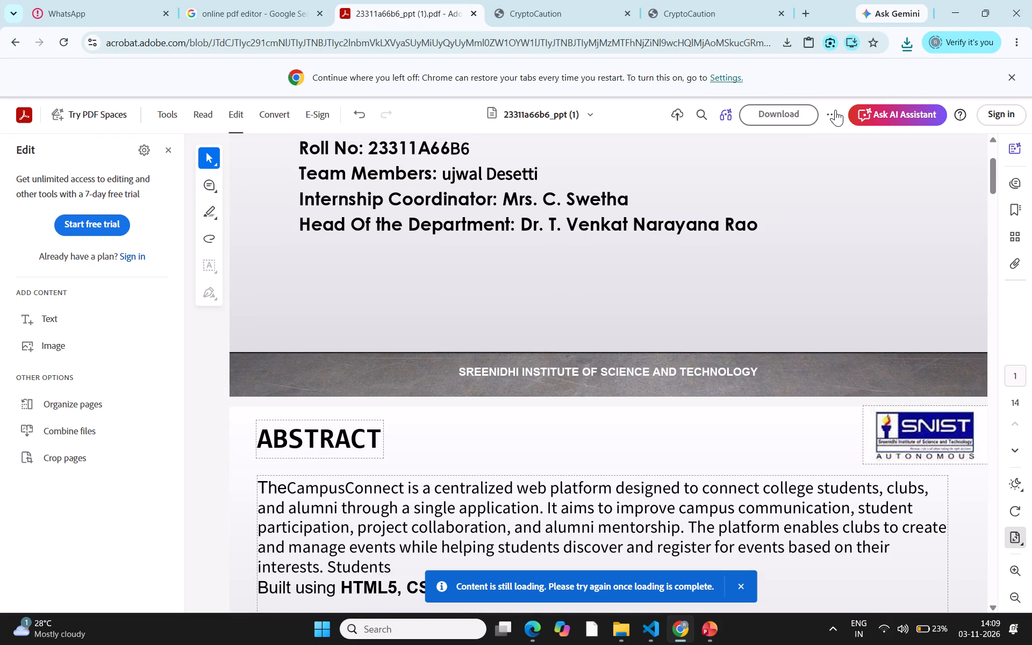
{"action": "left_click", "coordinate": [797, 117]}
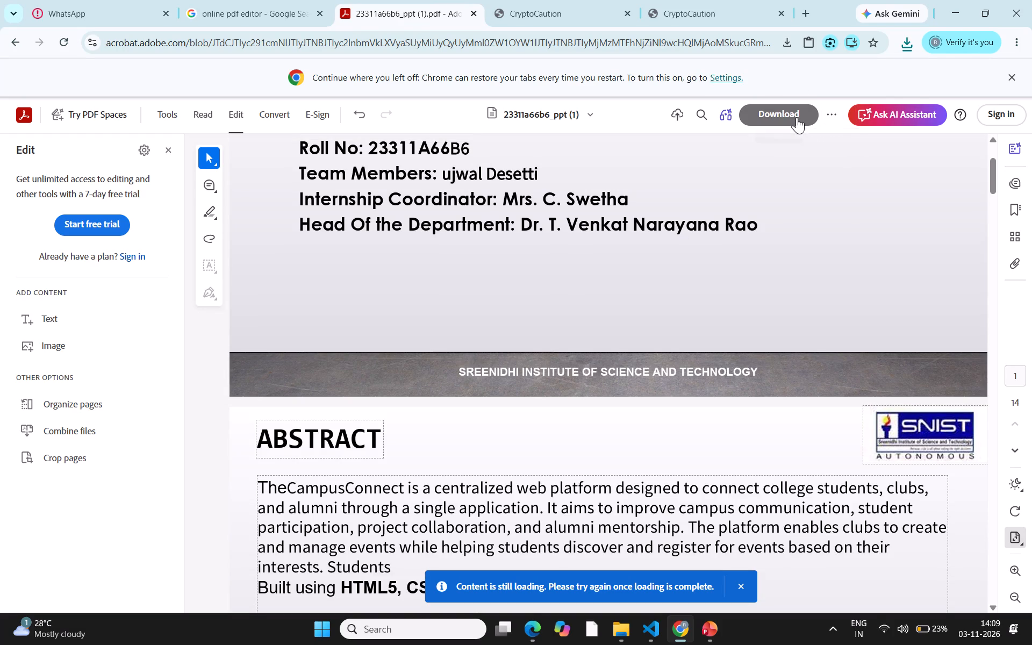
{"action": "left_click", "coordinate": [797, 117]}
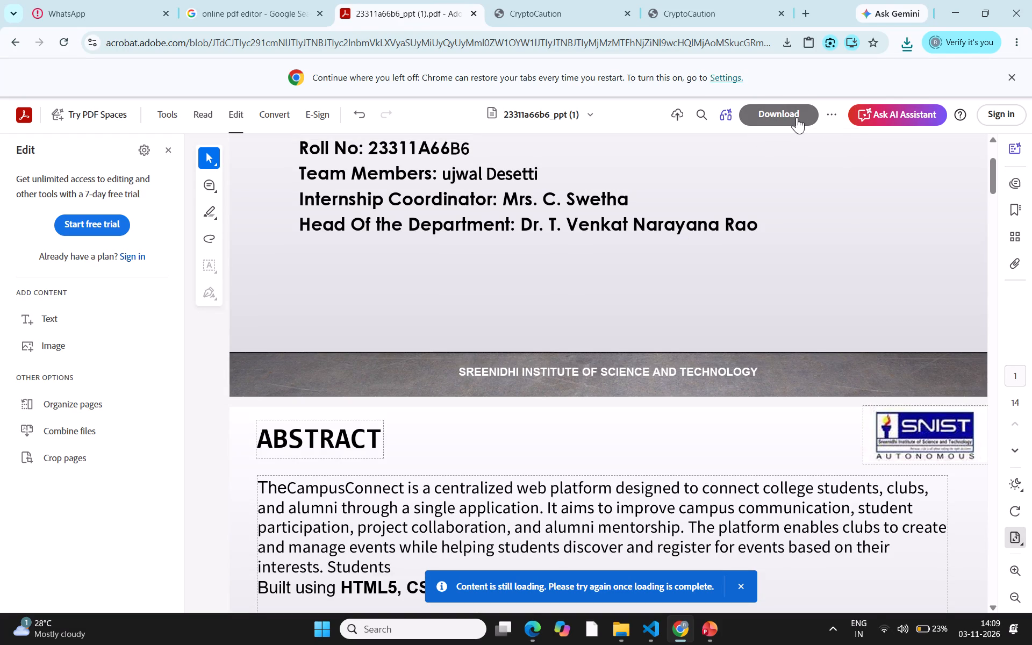
{"action": "double_click", "coordinate": [797, 117]}
{"action": "double_click", "coordinate": [781, 145]}
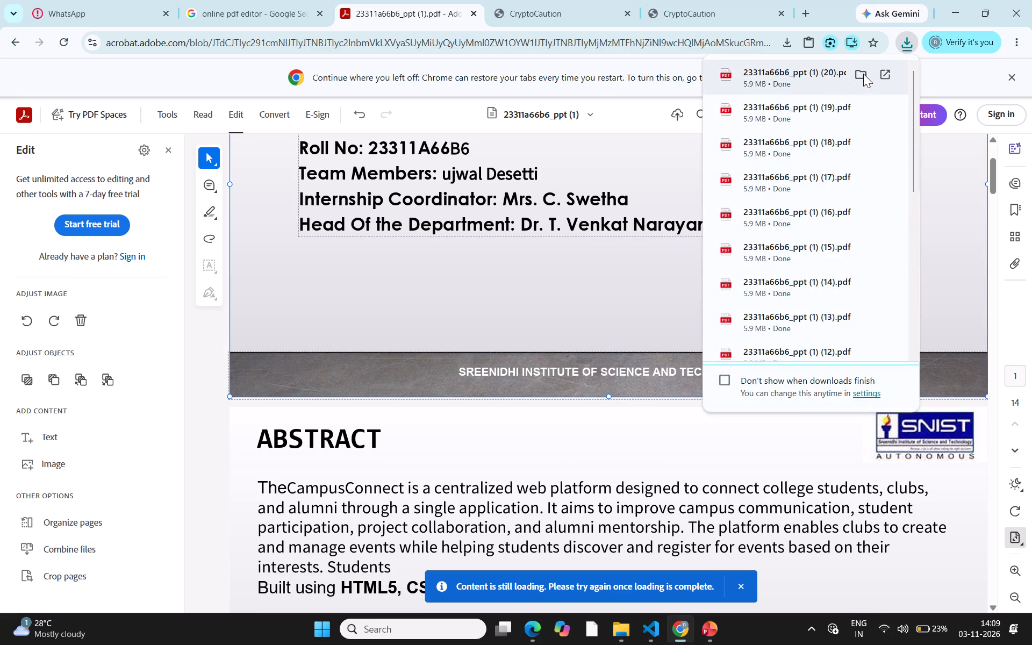
Open the most recent downloaded PDF copy and check the Abstract page for the edits.
{"action": "left_click", "coordinate": [825, 77]}
{"action": "scroll", "coordinate": [532, 235], "scroll_direction": "down", "scroll_amount": 7}
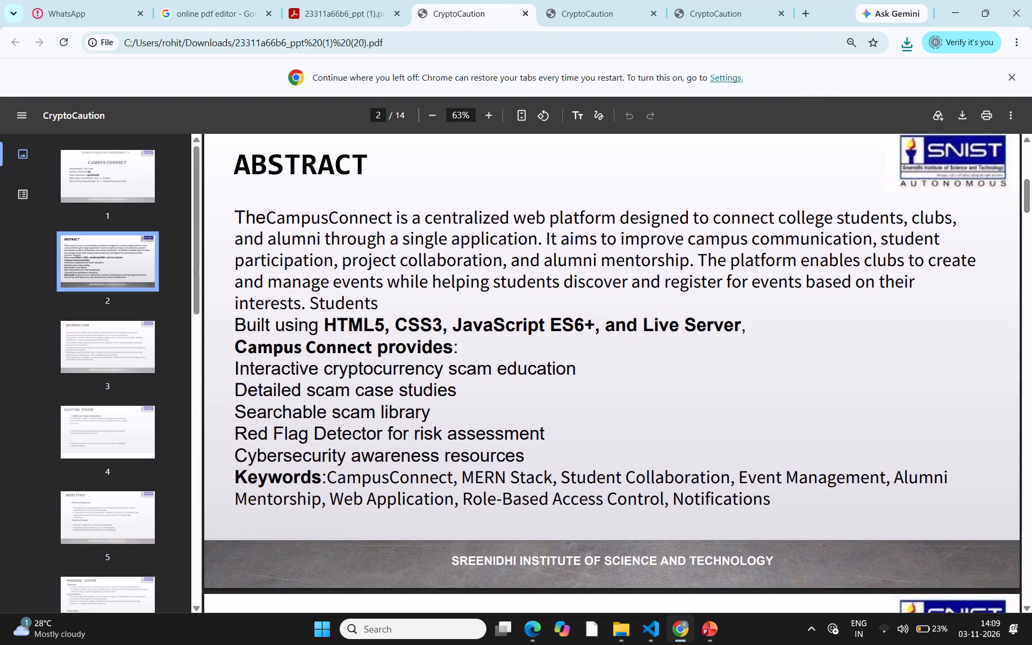
{"action": "scroll", "coordinate": [531, 229], "scroll_direction": "up", "scroll_amount": 2}
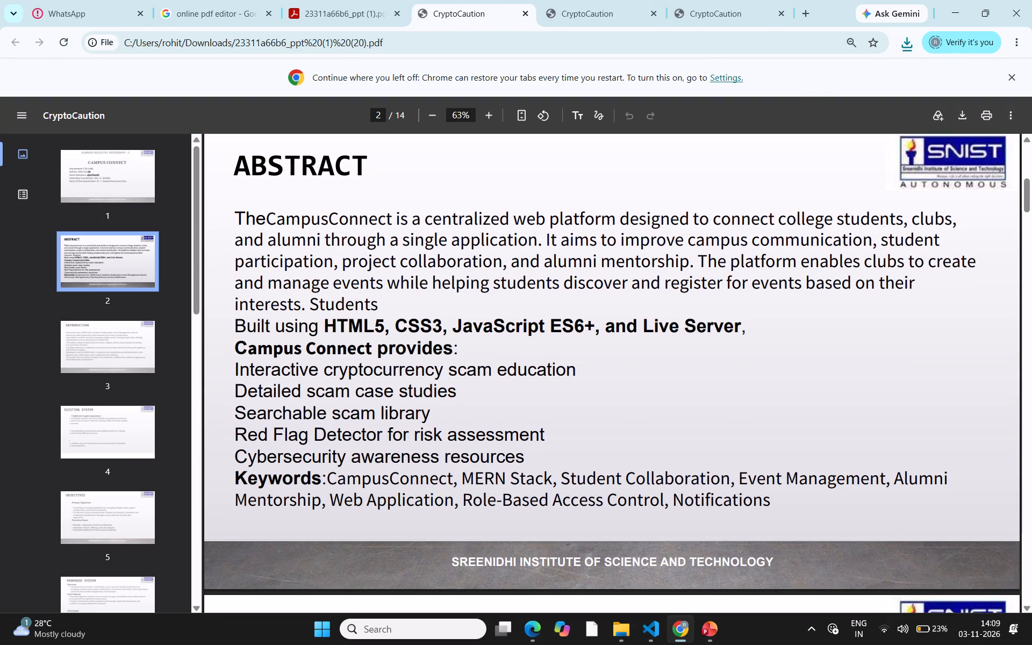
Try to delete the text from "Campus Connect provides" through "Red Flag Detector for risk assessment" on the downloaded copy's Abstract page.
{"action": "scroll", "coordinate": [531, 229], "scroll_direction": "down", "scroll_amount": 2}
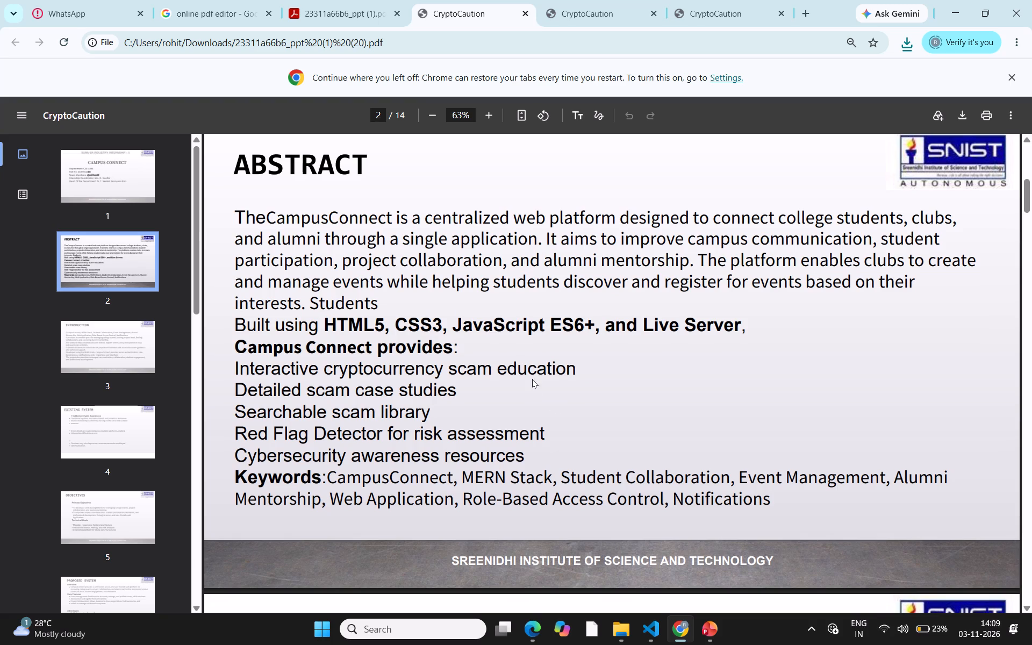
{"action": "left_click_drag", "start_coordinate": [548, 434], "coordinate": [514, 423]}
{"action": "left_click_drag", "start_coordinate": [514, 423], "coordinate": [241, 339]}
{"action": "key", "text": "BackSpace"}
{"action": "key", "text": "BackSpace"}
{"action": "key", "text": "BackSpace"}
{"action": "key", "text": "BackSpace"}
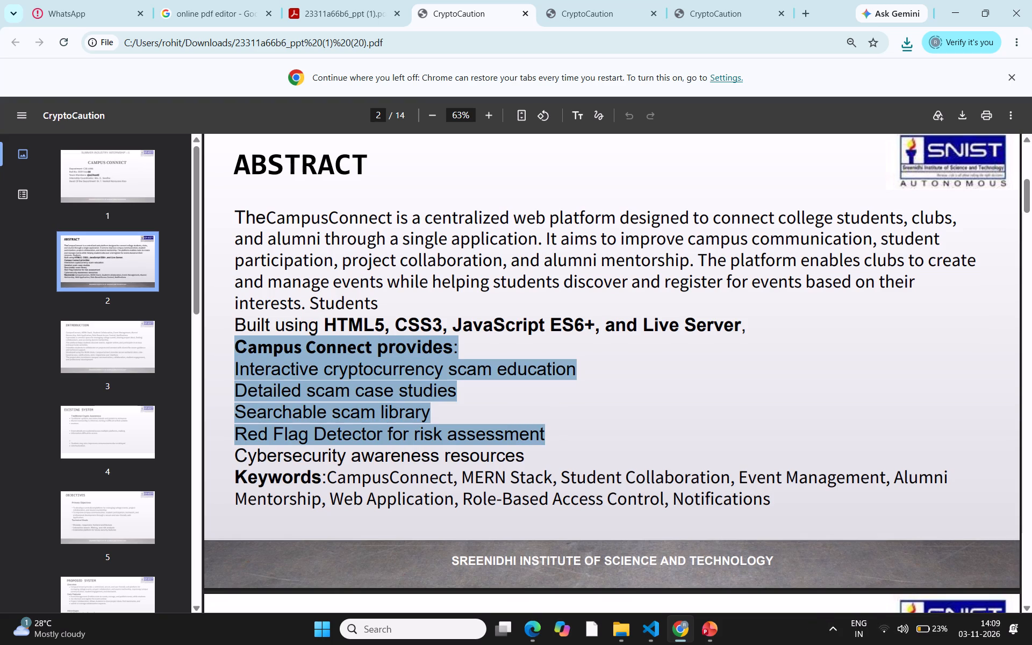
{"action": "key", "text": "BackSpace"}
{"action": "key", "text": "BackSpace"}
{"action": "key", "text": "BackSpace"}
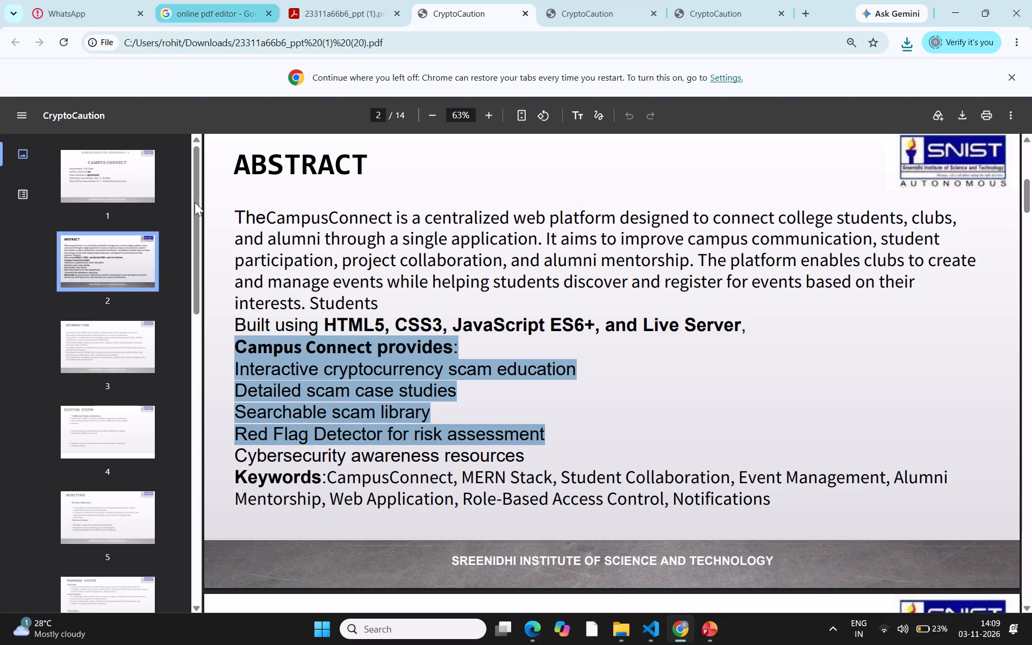
Close the two older downloaded PDF copies, keeping the most recent one open.
{"action": "scroll", "coordinate": [488, 634], "scroll_direction": "up", "scroll_amount": 5}
{"action": "scroll", "coordinate": [413, 298], "scroll_direction": "up", "scroll_amount": 12}
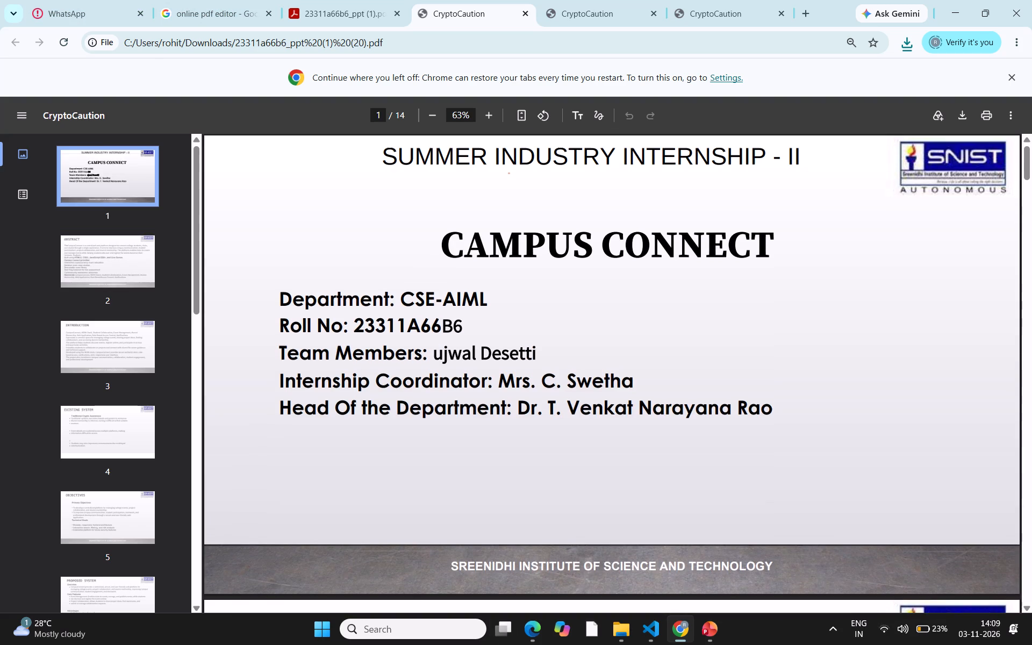
{"action": "left_click", "coordinate": [659, 17]}
{"action": "left_click", "coordinate": [659, 16]}
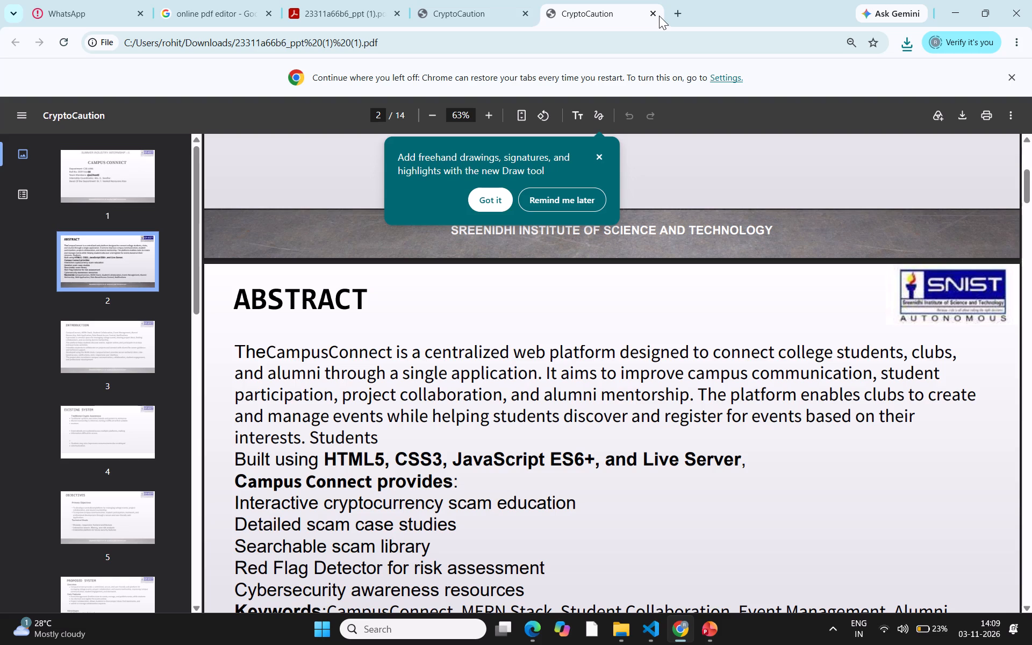
{"action": "left_click", "coordinate": [653, 9]}
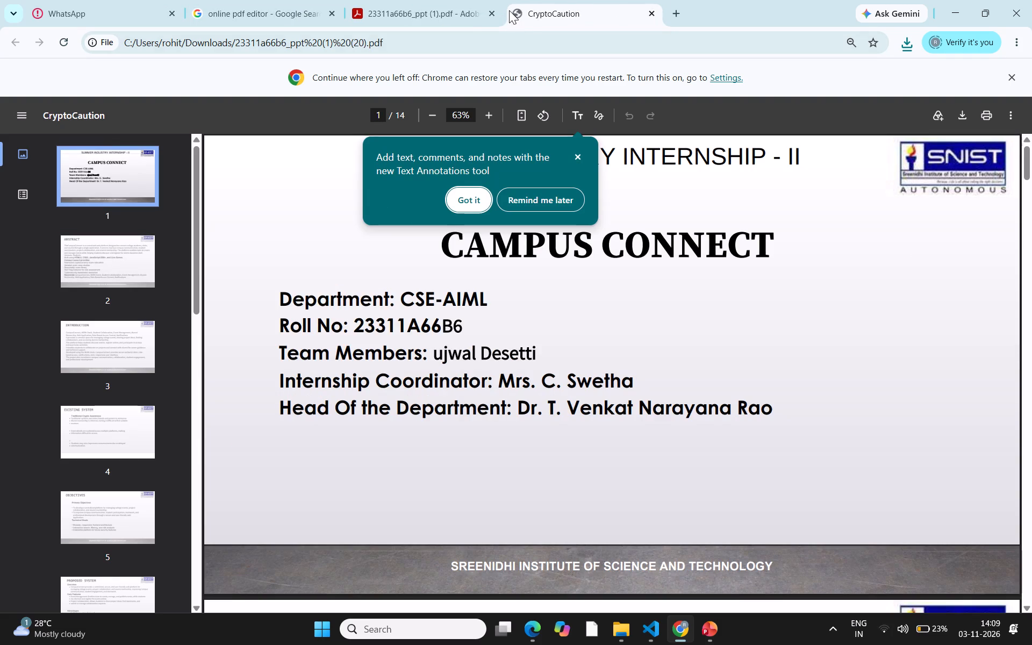
Return to the online editor and review the title, Abstract and Introduction pages and the additional file options.
{"action": "left_click", "coordinate": [471, 14]}
{"action": "scroll", "coordinate": [519, 295], "scroll_direction": "up", "scroll_amount": 3}
{"action": "scroll", "coordinate": [519, 295], "scroll_direction": "down", "scroll_amount": 5}
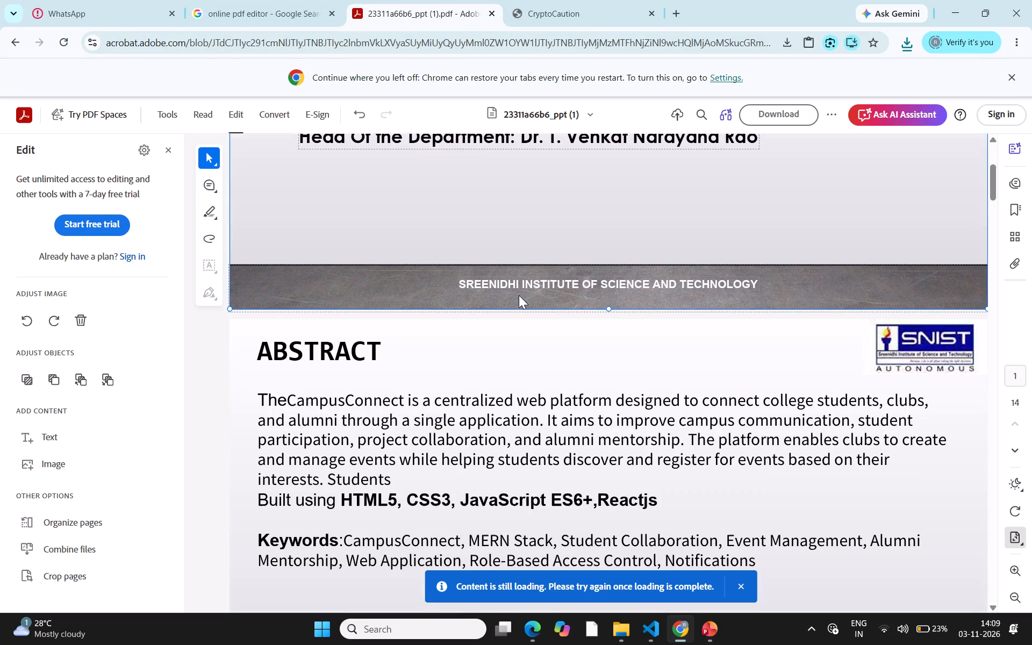
{"action": "scroll", "coordinate": [519, 295], "scroll_direction": "down", "scroll_amount": 7}
{"action": "scroll", "coordinate": [519, 295], "scroll_direction": "up", "scroll_amount": 1}
{"action": "scroll", "coordinate": [519, 295], "scroll_direction": "down", "scroll_amount": 2}
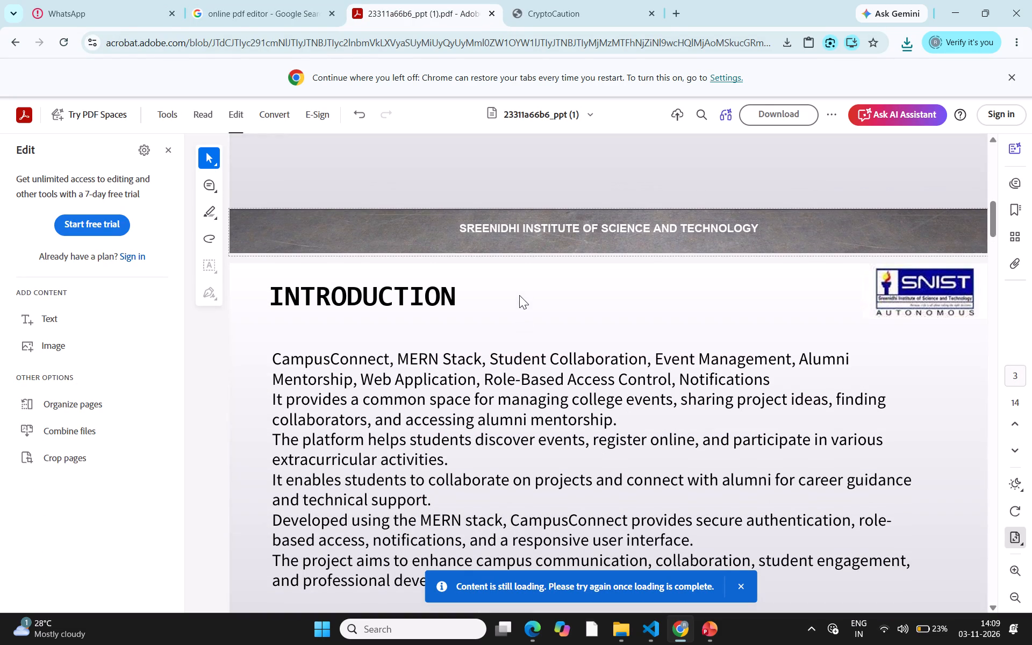
{"action": "scroll", "coordinate": [519, 295], "scroll_direction": "down", "scroll_amount": 2}
{"action": "scroll", "coordinate": [519, 295], "scroll_direction": "up", "scroll_amount": 16}
{"action": "scroll", "coordinate": [508, 281], "scroll_direction": "up", "scroll_amount": 5}
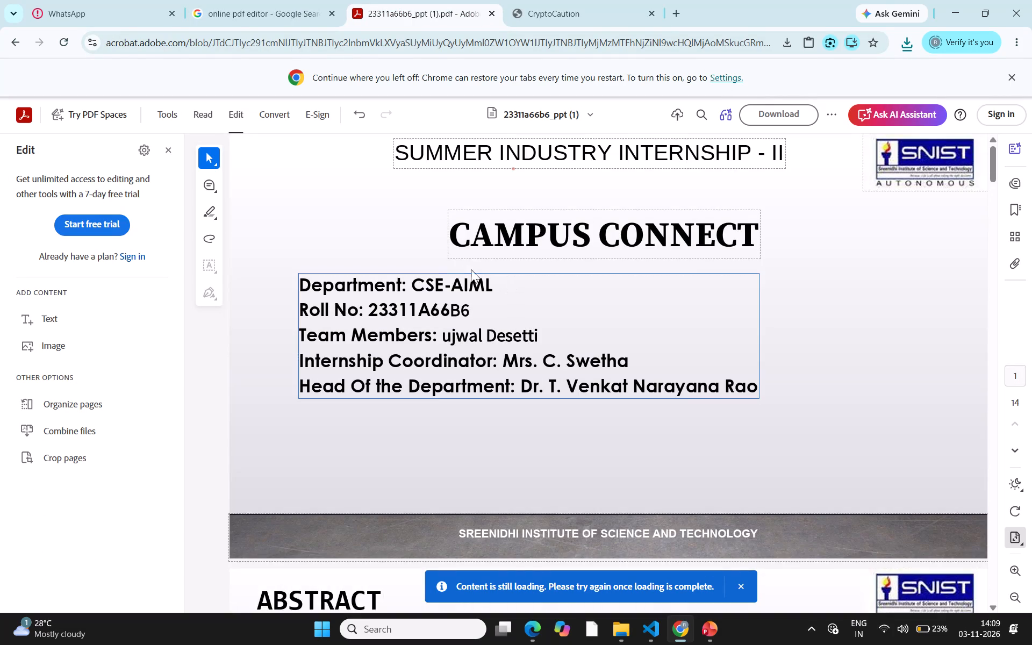
{"action": "scroll", "coordinate": [478, 293], "scroll_direction": "down", "scroll_amount": 1}
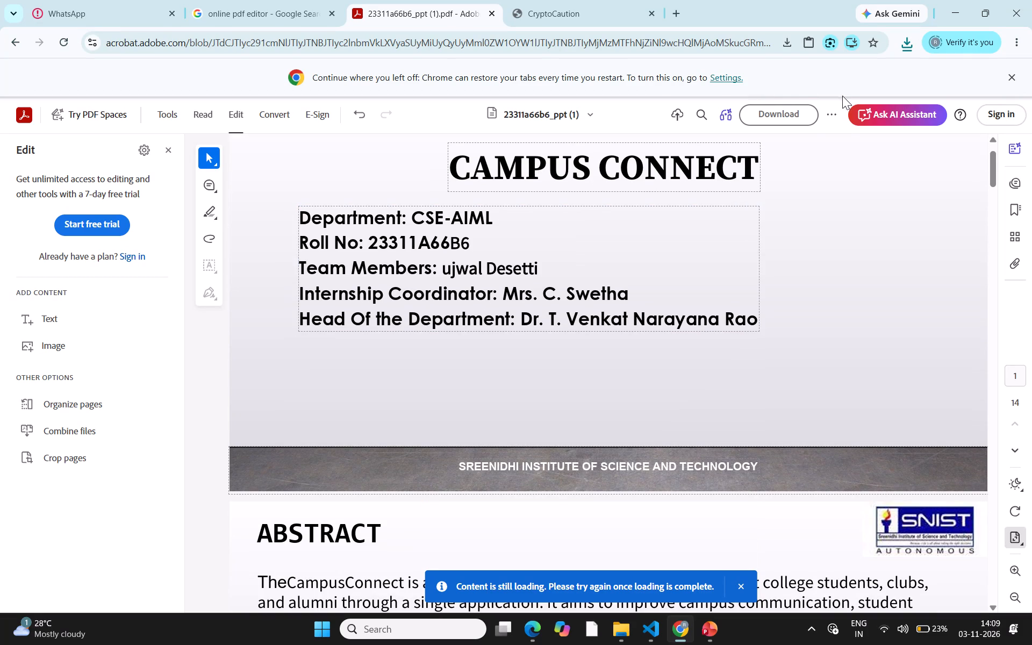
{"action": "left_click", "coordinate": [830, 114]}
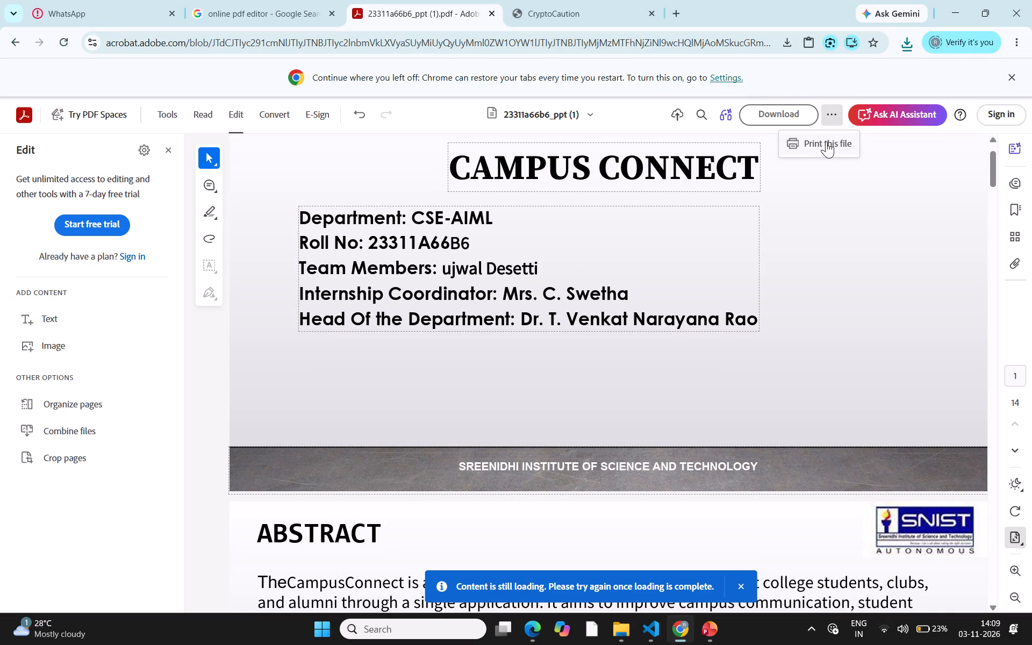
Review the online document from Abstract through Methodology for leftover scam text.
{"action": "scroll", "coordinate": [709, 276], "scroll_direction": "down", "scroll_amount": 6}
{"action": "scroll", "coordinate": [662, 288], "scroll_direction": "down", "scroll_amount": 4}
{"action": "scroll", "coordinate": [561, 308], "scroll_direction": "up", "scroll_amount": 4}
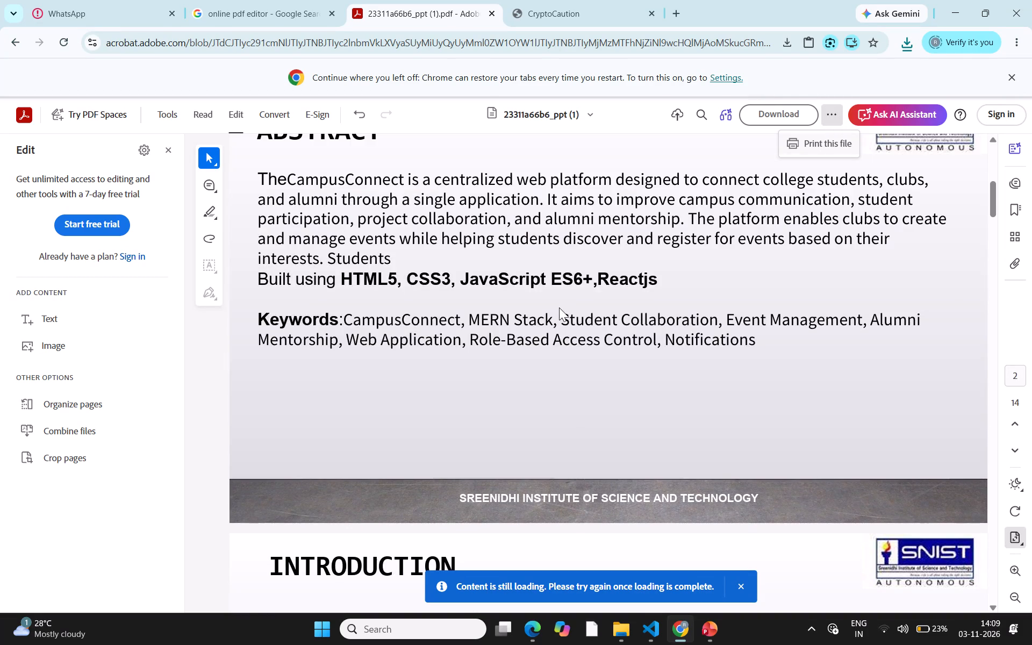
{"action": "scroll", "coordinate": [559, 307], "scroll_direction": "down", "scroll_amount": 12}
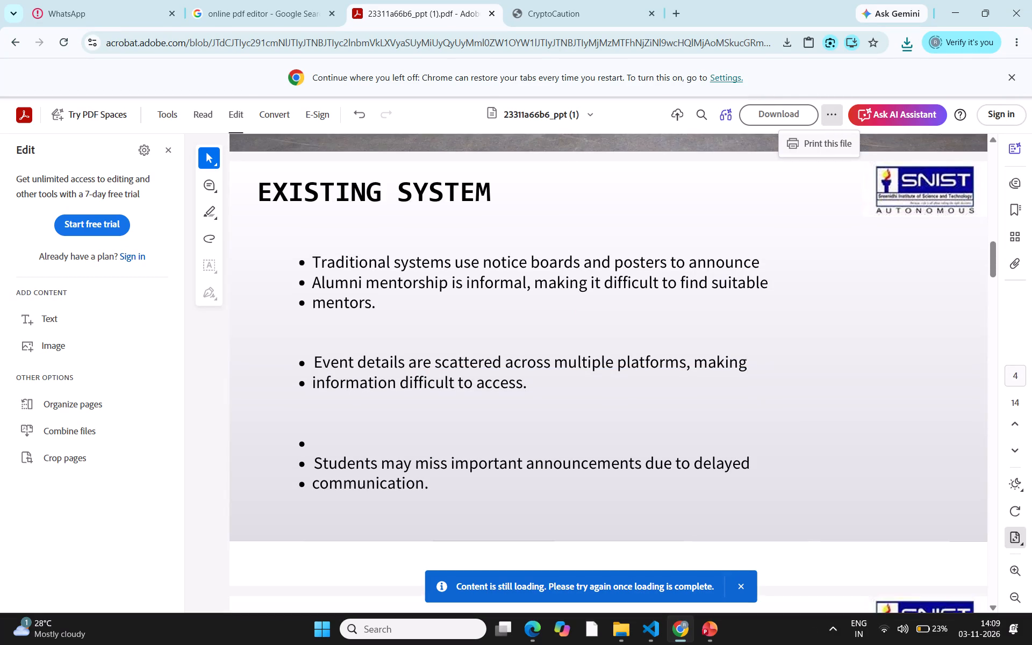
{"action": "scroll", "coordinate": [559, 307], "scroll_direction": "down", "scroll_amount": 10}
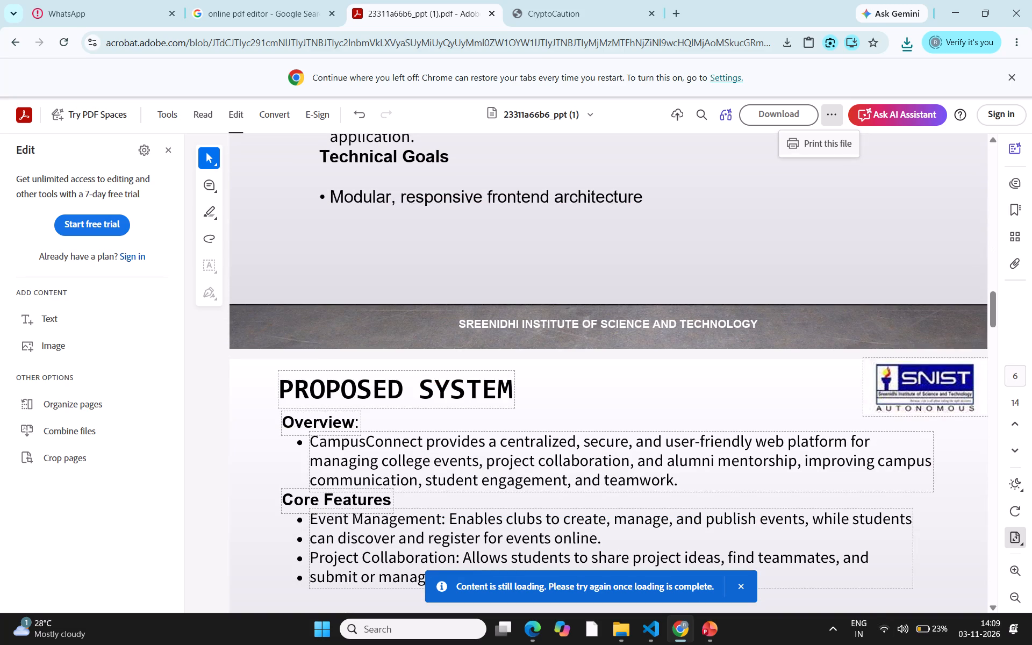
{"action": "scroll", "coordinate": [559, 307], "scroll_direction": "down", "scroll_amount": 5}
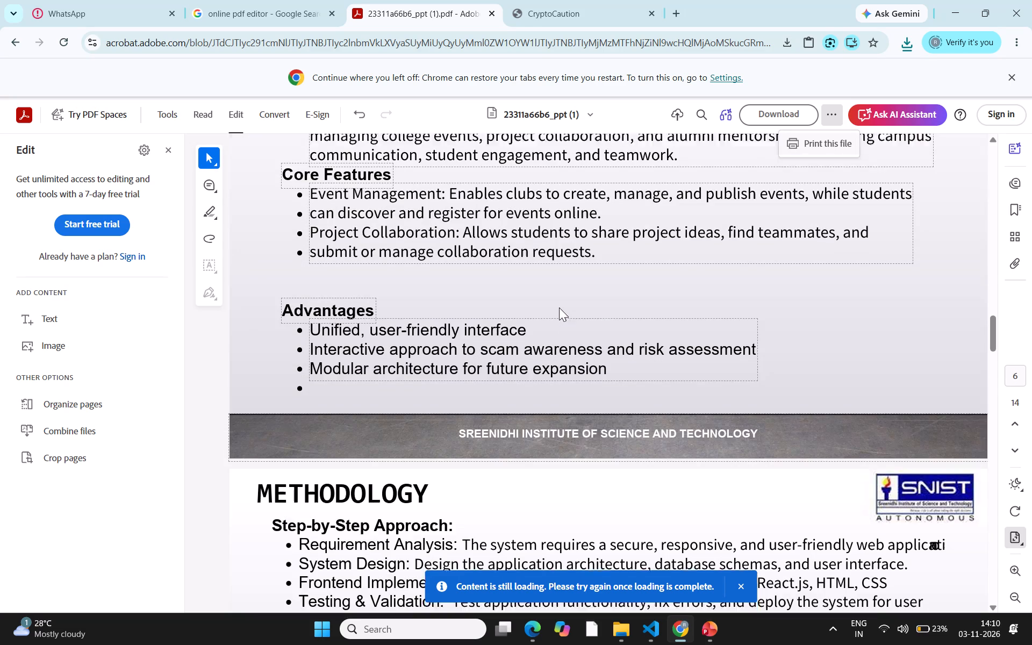
{"action": "scroll", "coordinate": [559, 307], "scroll_direction": "down", "scroll_amount": 2}
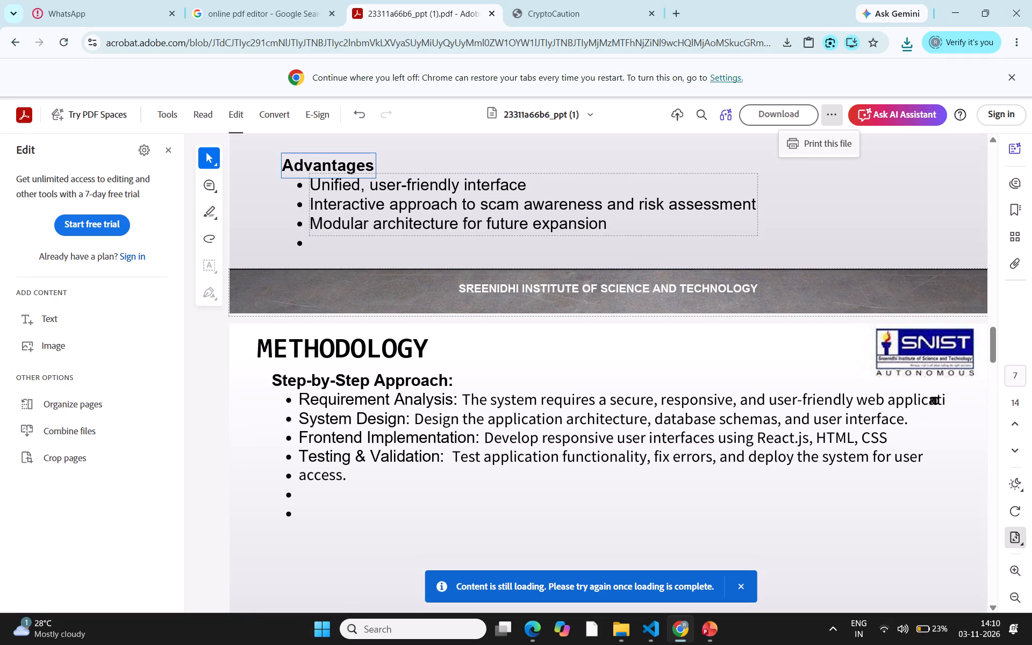
Delete the scam awareness and modular architecture lines under Advantages on the Proposed System page.
{"action": "scroll", "coordinate": [326, 216], "scroll_direction": "up", "scroll_amount": 3}
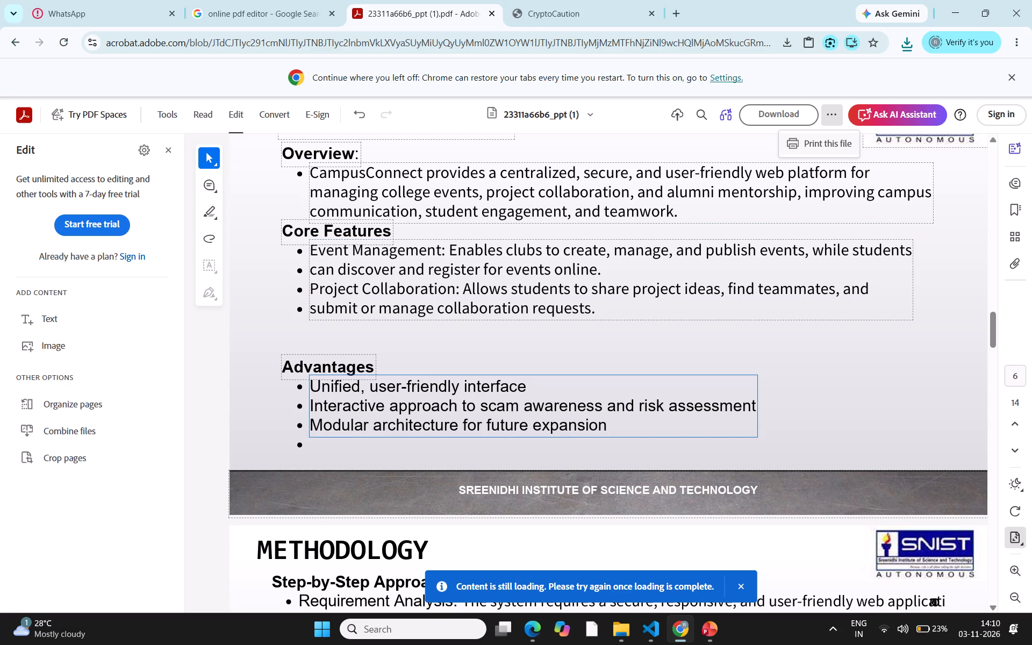
{"action": "left_click", "coordinate": [614, 425]}
{"action": "left_click_drag", "start_coordinate": [614, 426], "coordinate": [602, 424]}
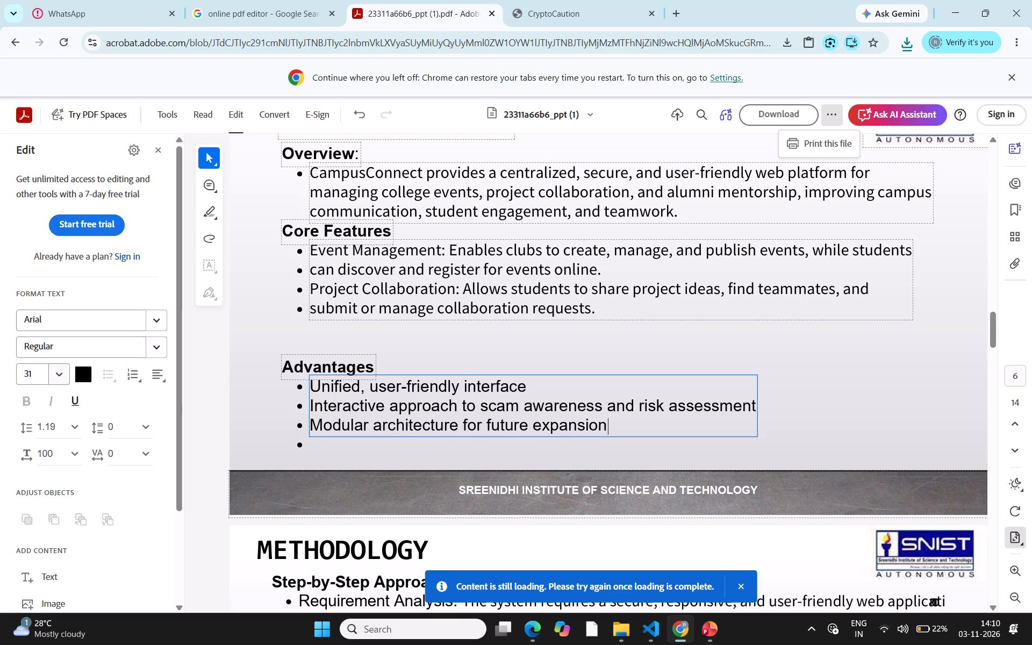
{"action": "left_click_drag", "start_coordinate": [602, 424], "coordinate": [310, 404]}
{"action": "key", "text": "BackSpace"}
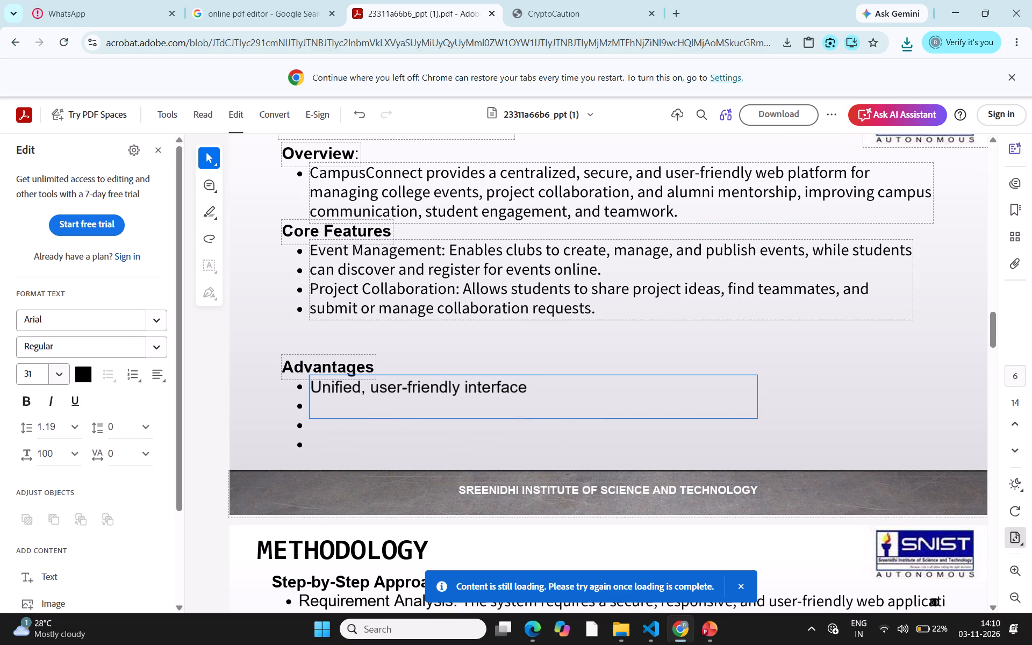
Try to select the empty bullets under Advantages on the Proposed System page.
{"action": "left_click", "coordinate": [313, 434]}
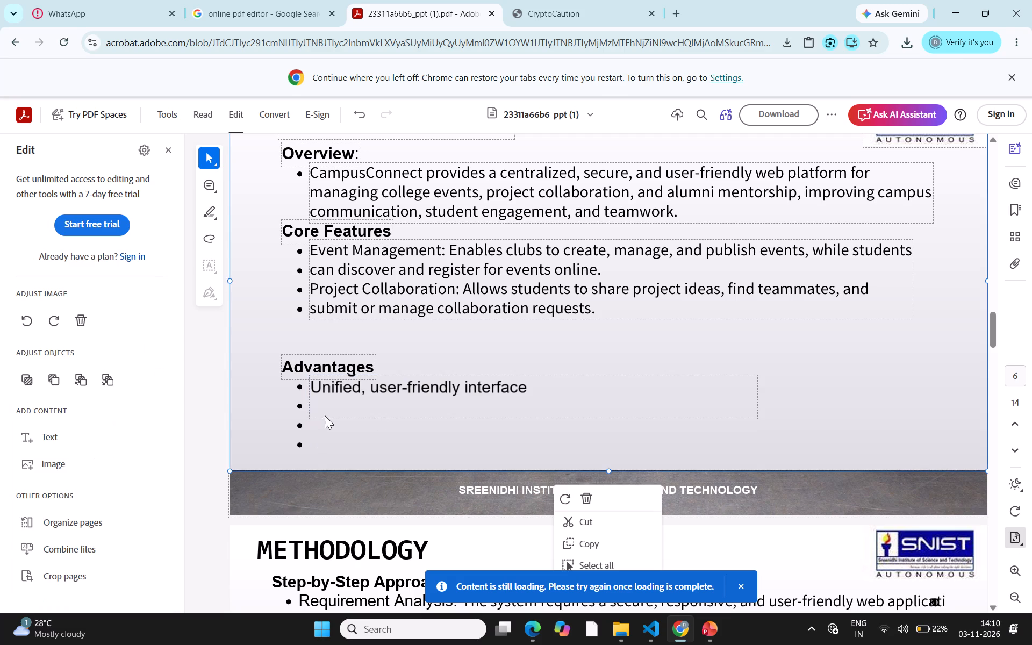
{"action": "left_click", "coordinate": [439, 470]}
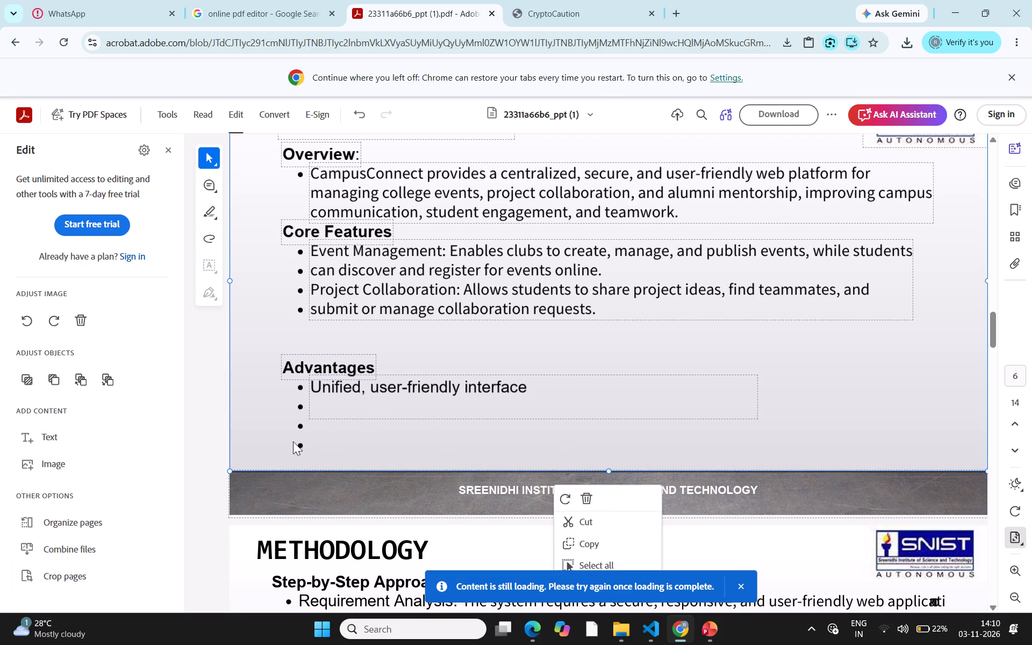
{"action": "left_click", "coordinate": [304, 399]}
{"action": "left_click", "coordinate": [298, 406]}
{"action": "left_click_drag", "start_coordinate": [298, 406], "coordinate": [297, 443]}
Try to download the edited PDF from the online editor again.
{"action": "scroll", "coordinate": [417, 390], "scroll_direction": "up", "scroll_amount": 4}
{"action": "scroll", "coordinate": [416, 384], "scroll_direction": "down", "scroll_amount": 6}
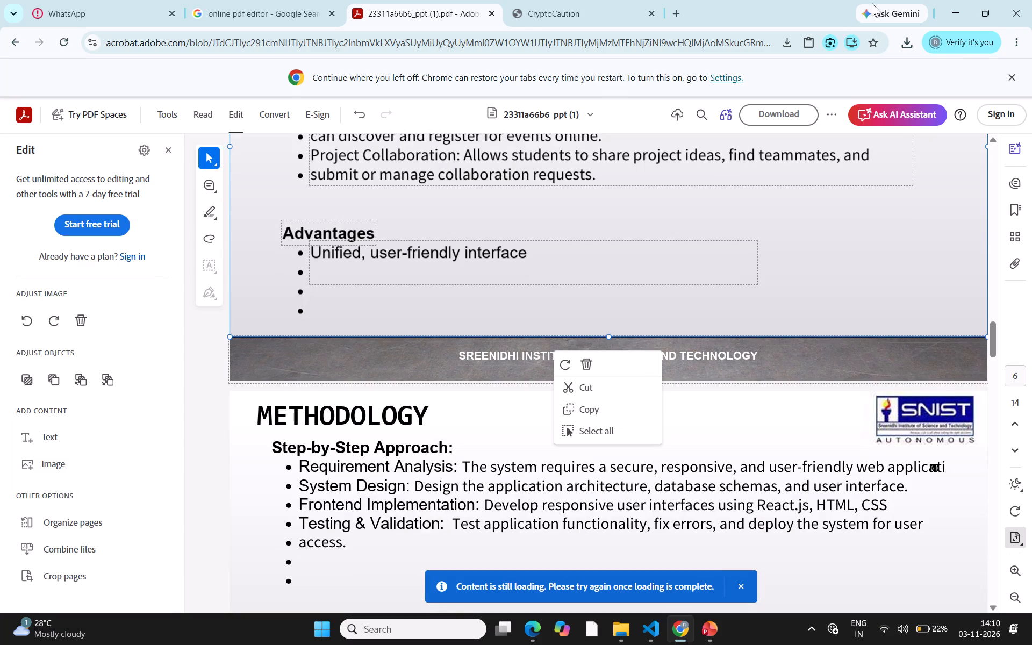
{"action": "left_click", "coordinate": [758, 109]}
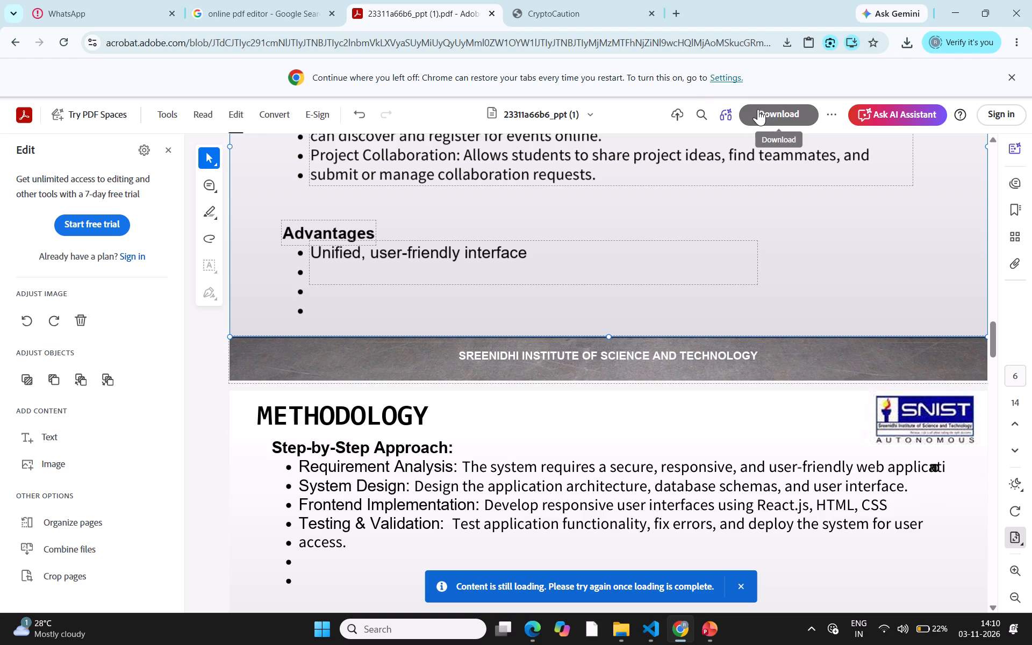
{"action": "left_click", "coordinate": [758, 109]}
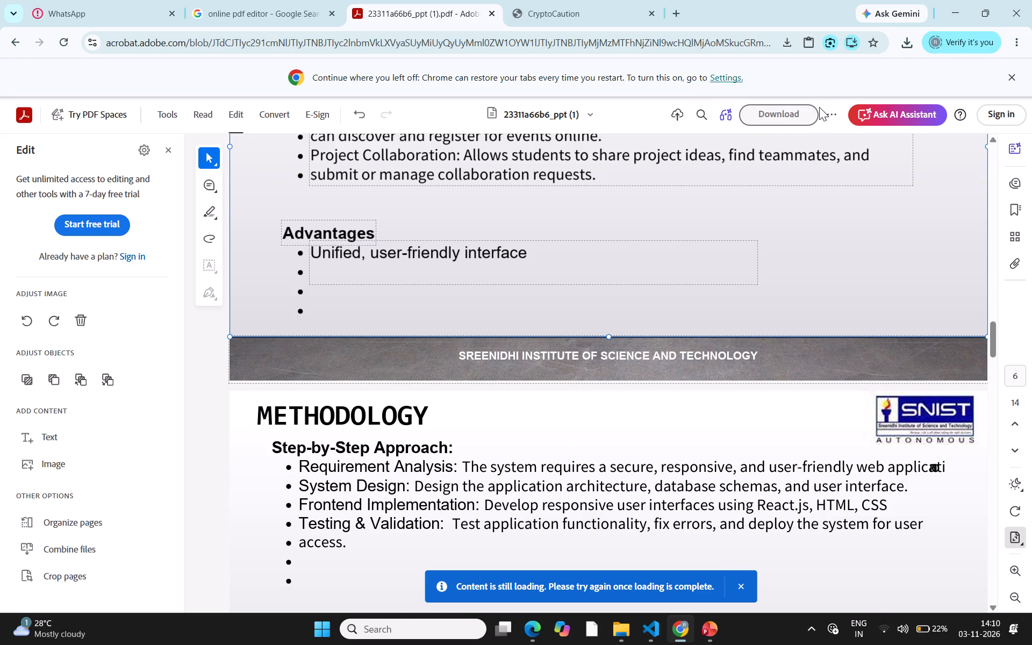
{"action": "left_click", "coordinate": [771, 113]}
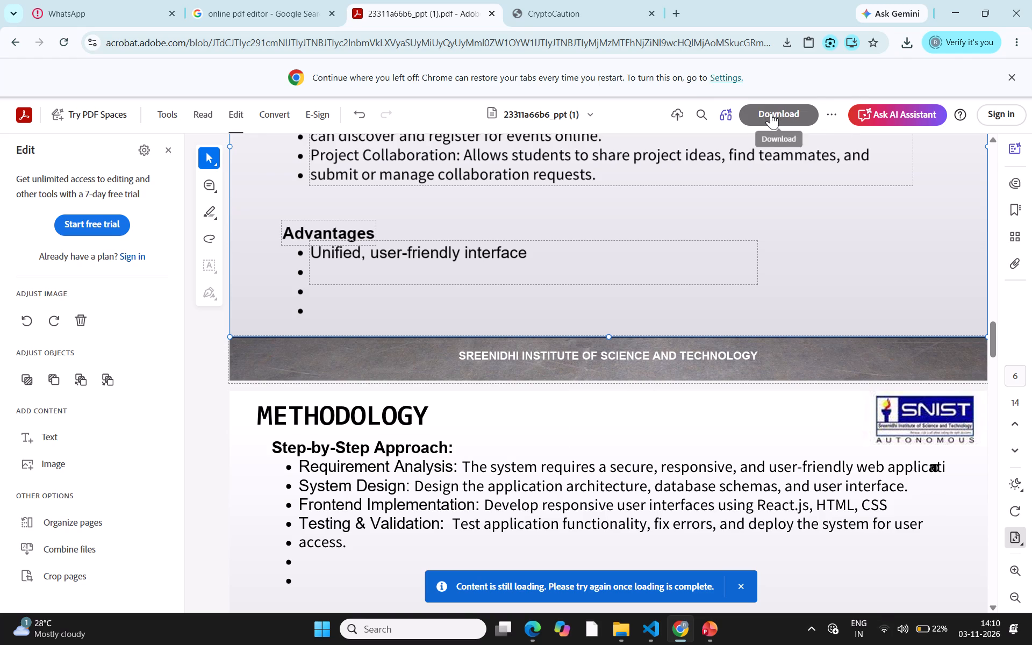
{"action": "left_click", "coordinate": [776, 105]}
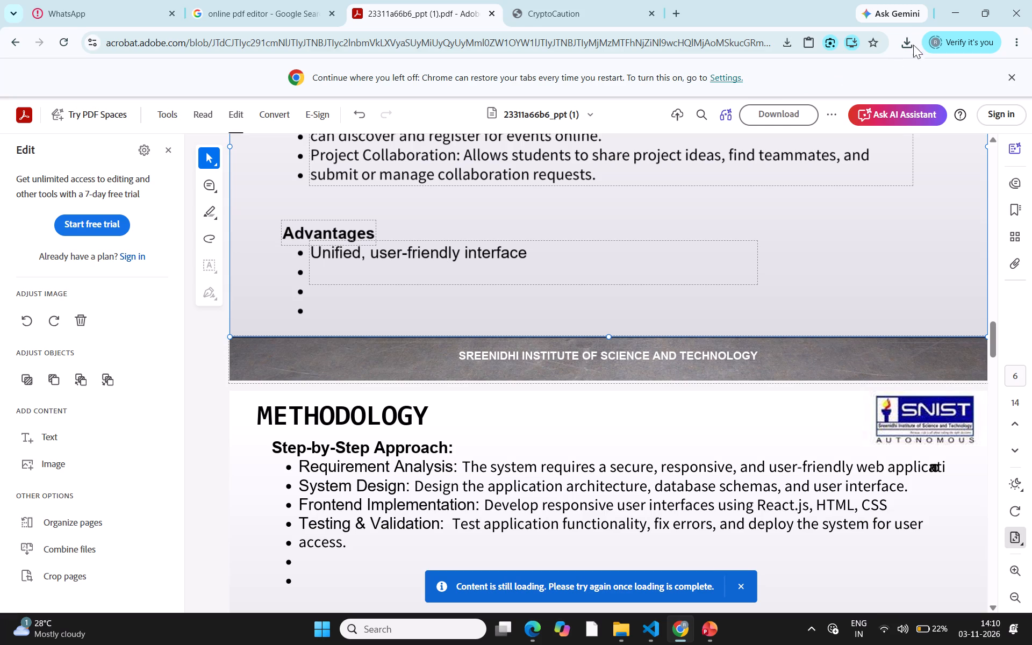
Look through the recent download history for a new copy of the edited PDF.
{"action": "left_click", "coordinate": [907, 39]}
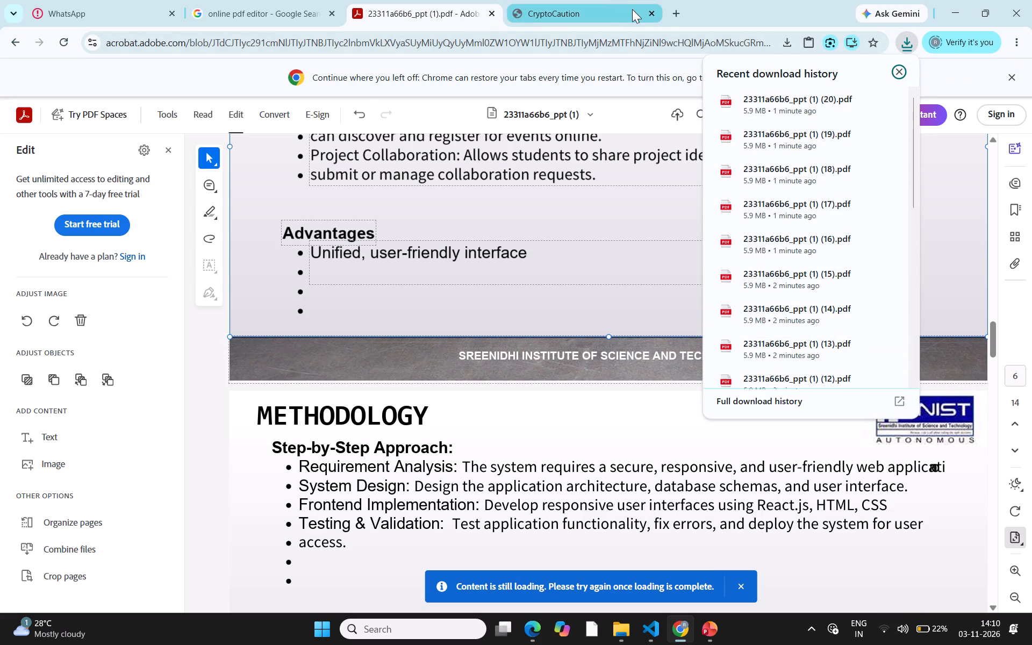
{"action": "scroll", "coordinate": [513, 134], "scroll_direction": "up", "scroll_amount": 3}
{"action": "scroll", "coordinate": [513, 134], "scroll_direction": "down", "scroll_amount": 4}
{"action": "scroll", "coordinate": [512, 134], "scroll_direction": "up", "scroll_amount": 6}
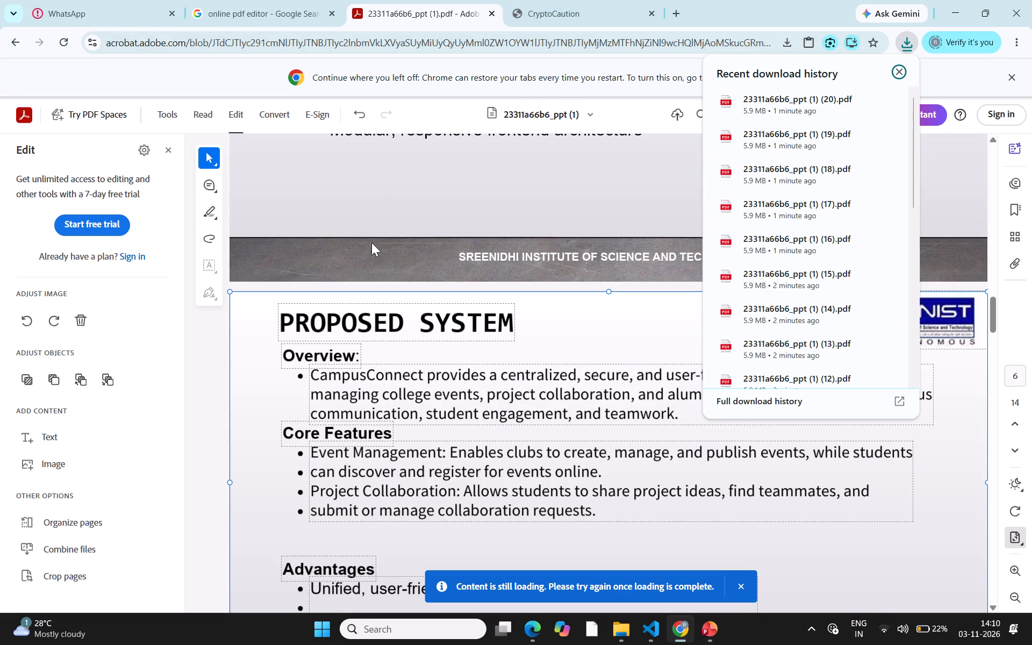
{"action": "scroll", "coordinate": [808, 322], "scroll_direction": "down", "scroll_amount": 11}
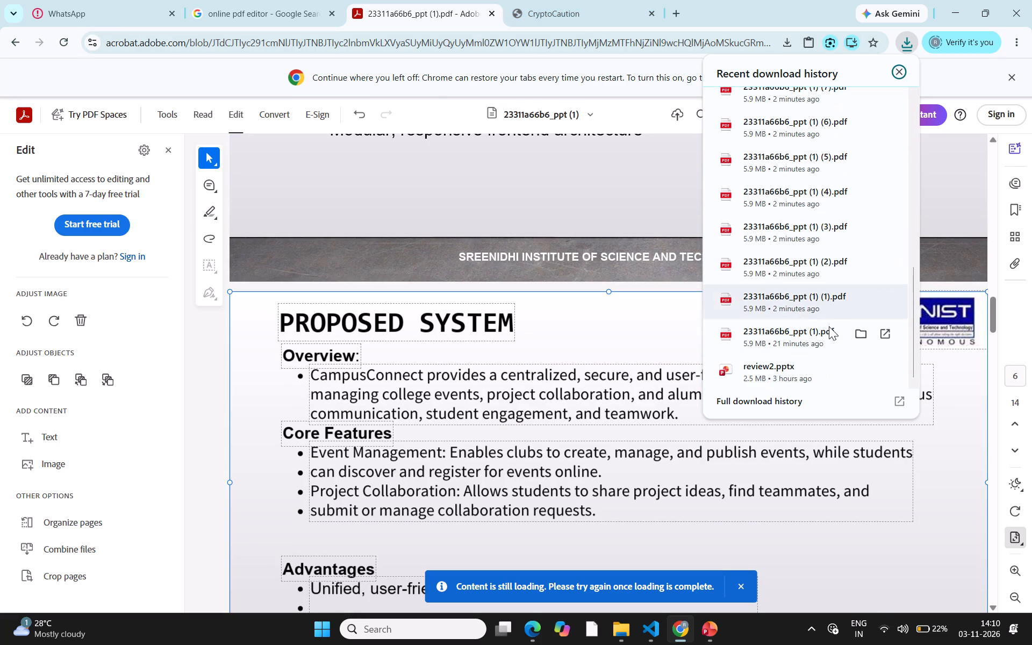
{"action": "scroll", "coordinate": [507, 332], "scroll_direction": "down", "scroll_amount": 9}
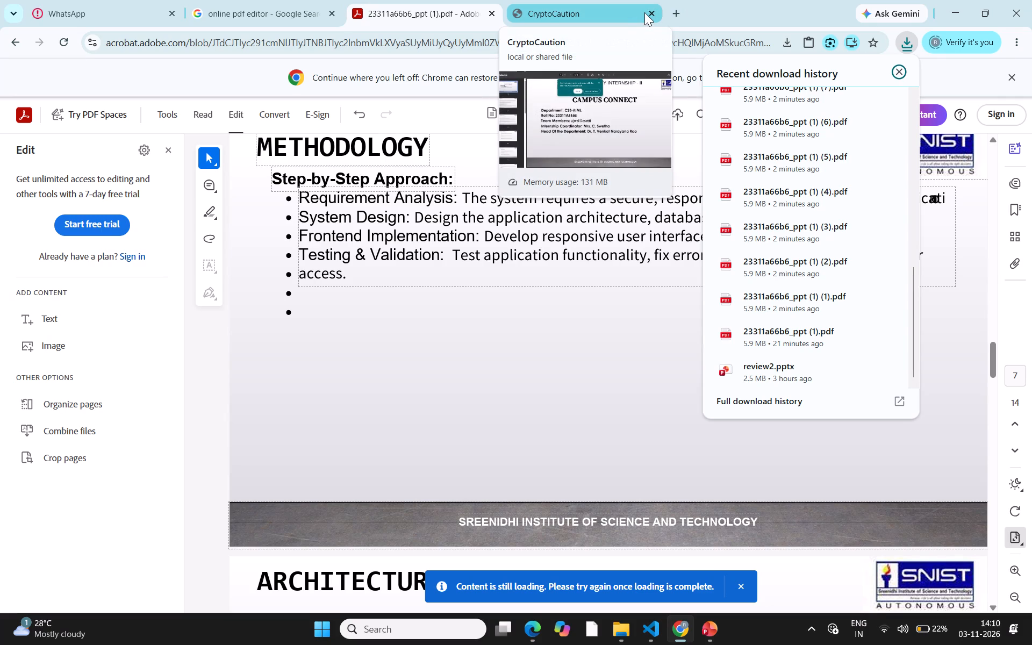
Switch to the open downloaded PDF copy and check its Abstract page for the edits.
{"action": "left_click", "coordinate": [651, 7]}
{"action": "scroll", "coordinate": [538, 302], "scroll_direction": "down", "scroll_amount": 7}
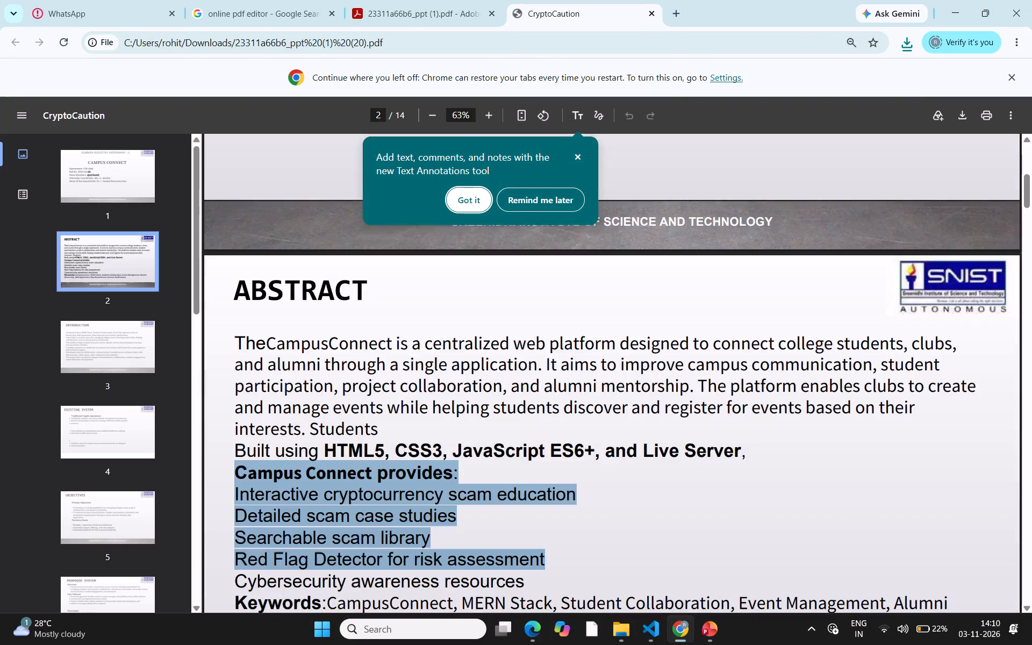
{"action": "scroll", "coordinate": [512, 300], "scroll_direction": "down", "scroll_amount": 11}
{"action": "scroll", "coordinate": [509, 300], "scroll_direction": "up", "scroll_amount": 10}
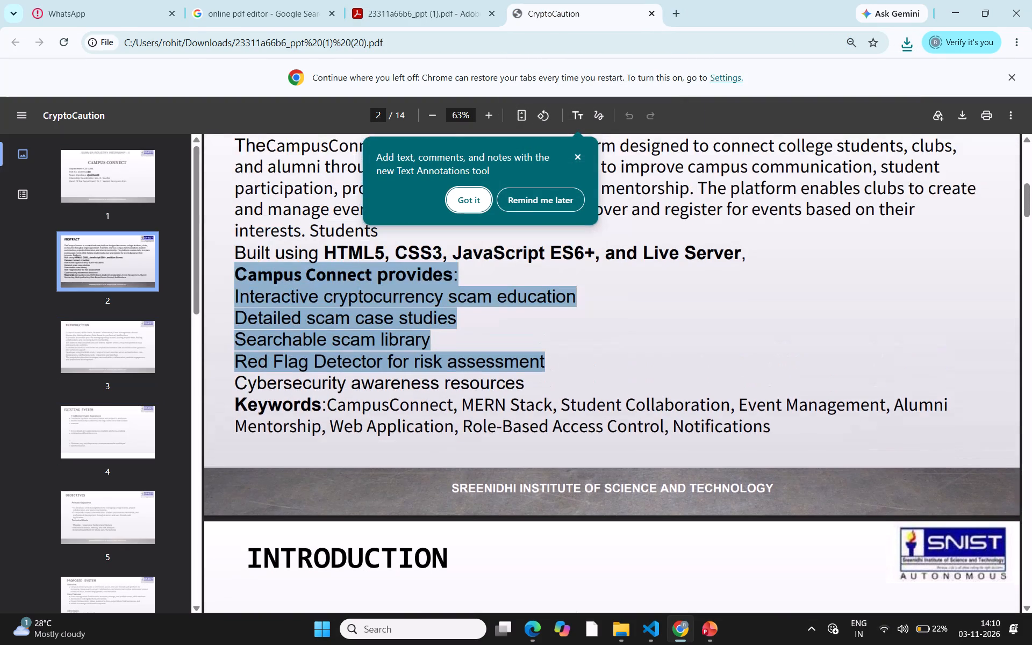
{"action": "scroll", "coordinate": [508, 298], "scroll_direction": "up", "scroll_amount": 2}
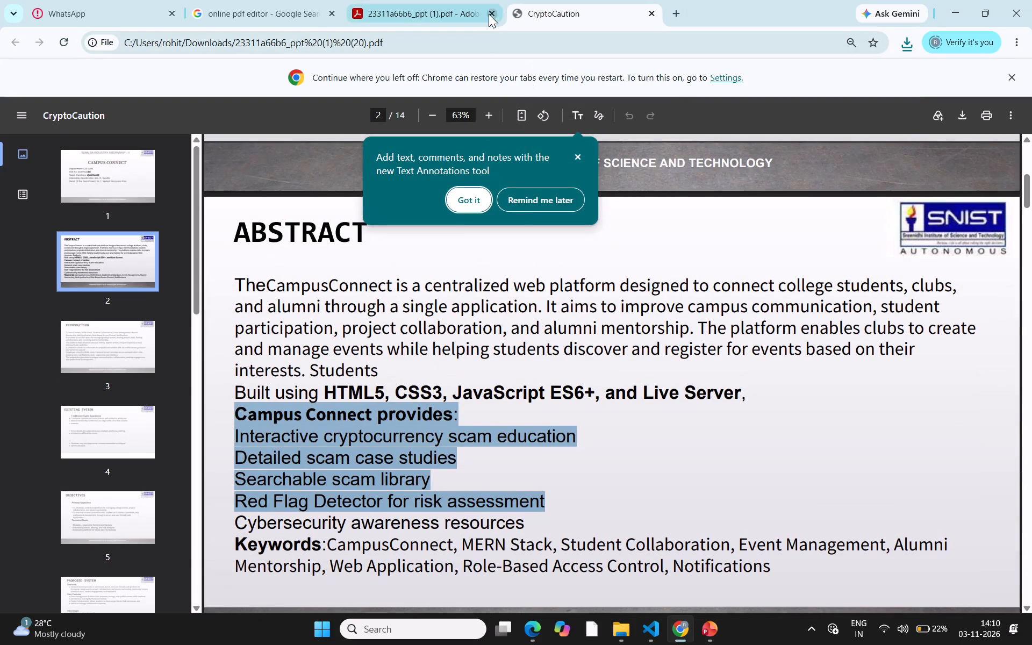
Return to the PDF in the Adobe online editor and review the edited pages from Abstract through Methodology.
{"action": "left_click", "coordinate": [474, 13]}
{"action": "scroll", "coordinate": [440, 235], "scroll_direction": "up", "scroll_amount": 1}
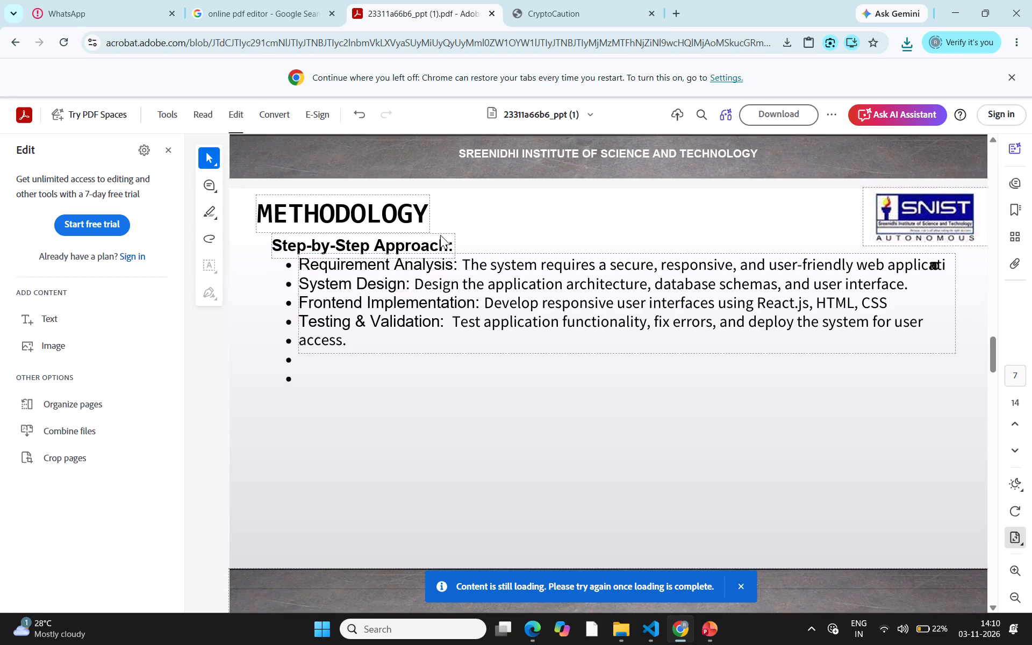
{"action": "scroll", "coordinate": [440, 235], "scroll_direction": "up", "scroll_amount": 17}
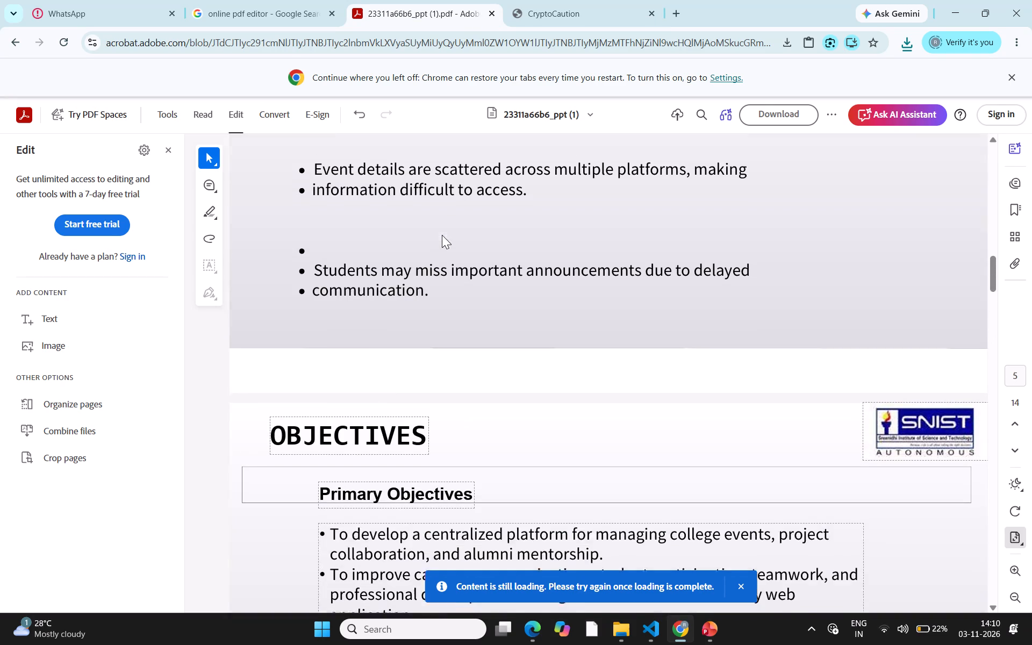
{"action": "scroll", "coordinate": [461, 220], "scroll_direction": "up", "scroll_amount": 12}
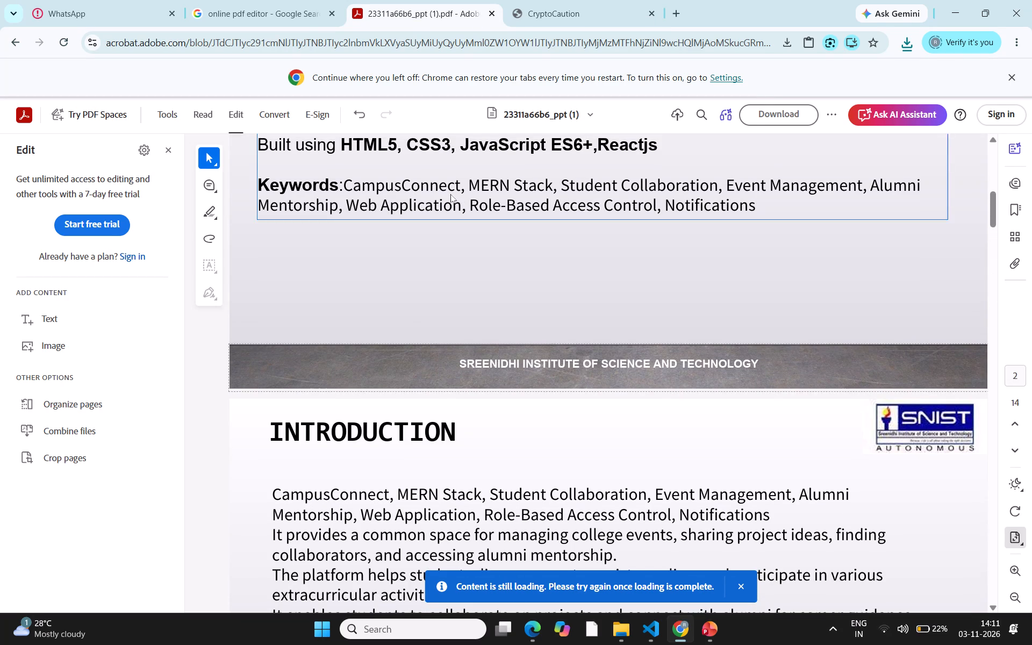
{"action": "scroll", "coordinate": [404, 327], "scroll_direction": "up", "scroll_amount": 8}
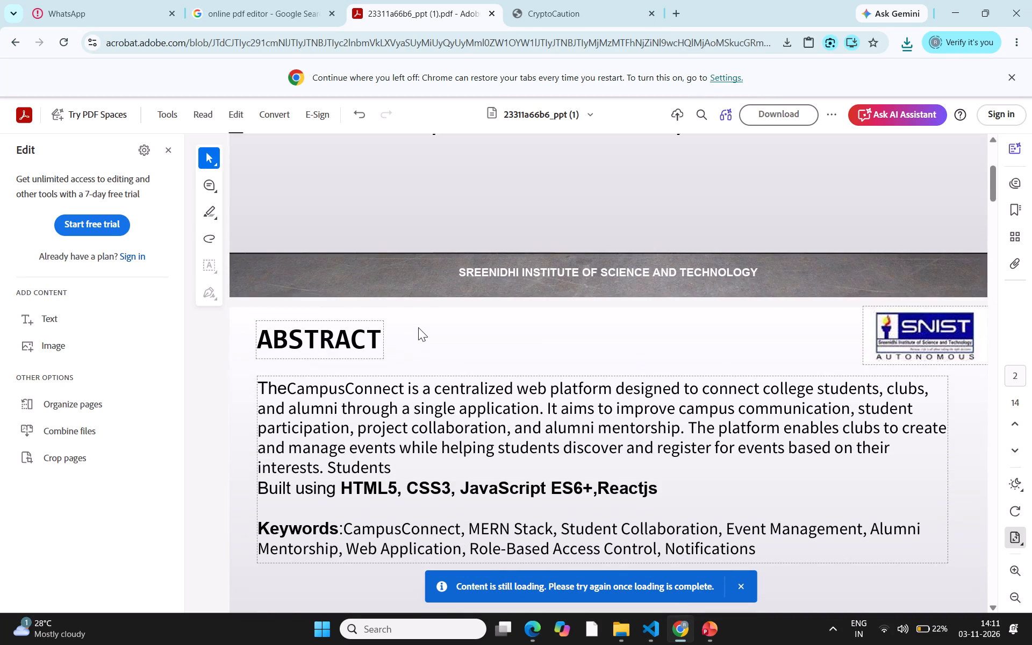
{"action": "scroll", "coordinate": [418, 327], "scroll_direction": "up", "scroll_amount": 15}
{"action": "scroll", "coordinate": [418, 324], "scroll_direction": "down", "scroll_amount": 5}
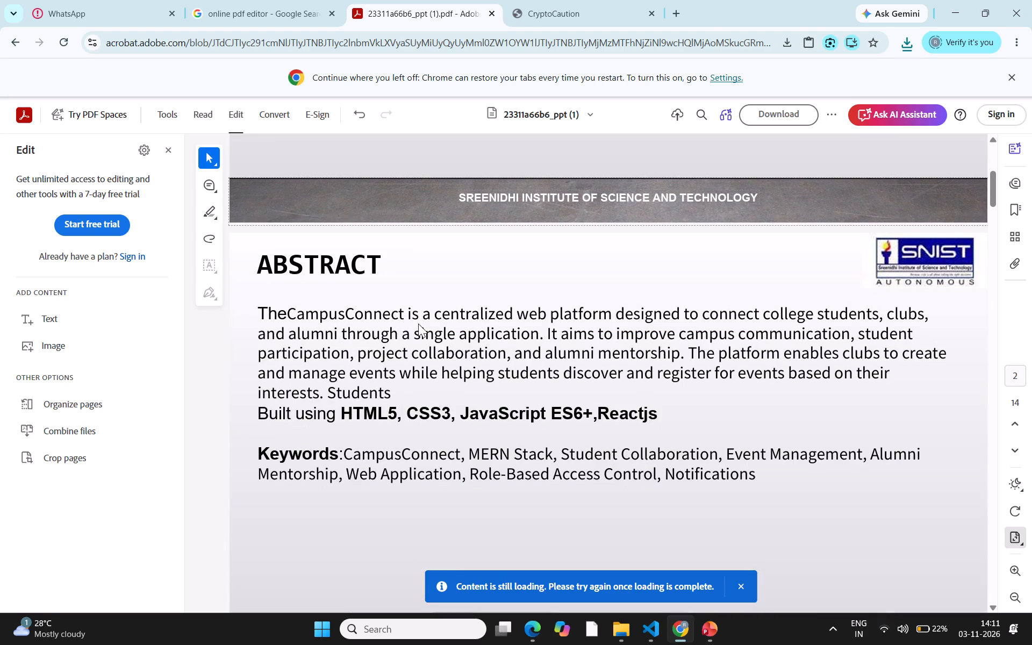
{"action": "scroll", "coordinate": [418, 324], "scroll_direction": "down", "scroll_amount": 18}
{"action": "scroll", "coordinate": [416, 311], "scroll_direction": "down", "scroll_amount": 3}
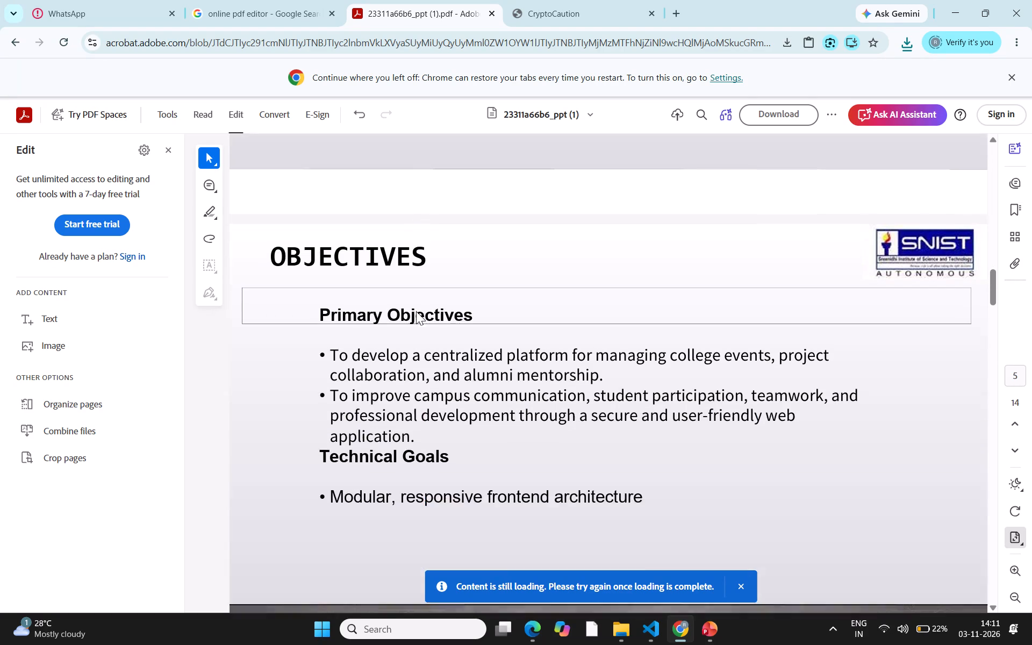
{"action": "scroll", "coordinate": [416, 311], "scroll_direction": "down", "scroll_amount": 11}
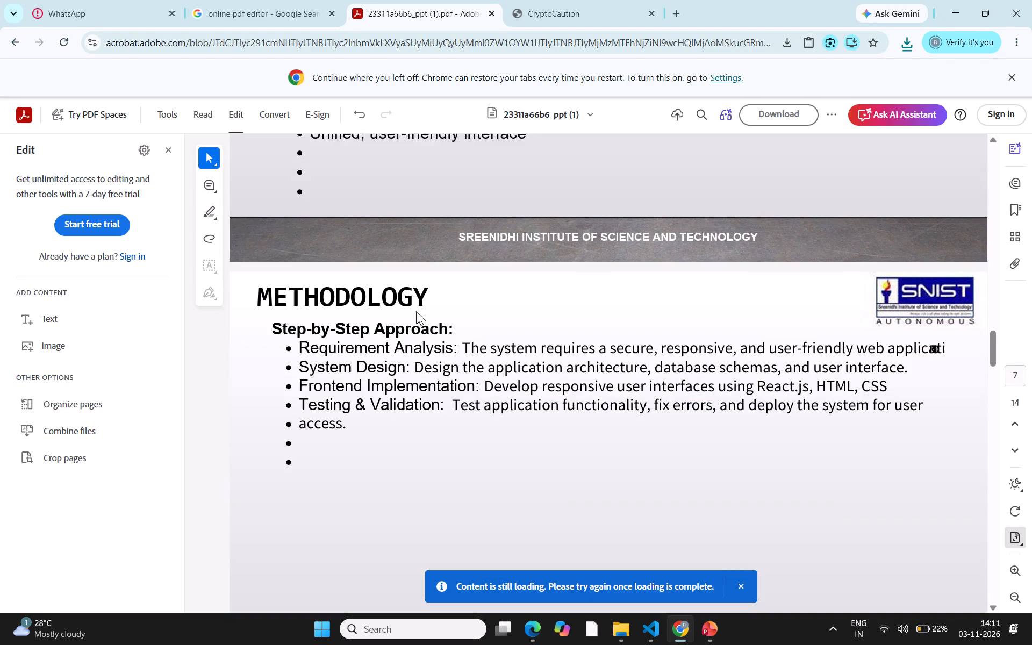
{"action": "scroll", "coordinate": [416, 311], "scroll_direction": "up", "scroll_amount": 2}
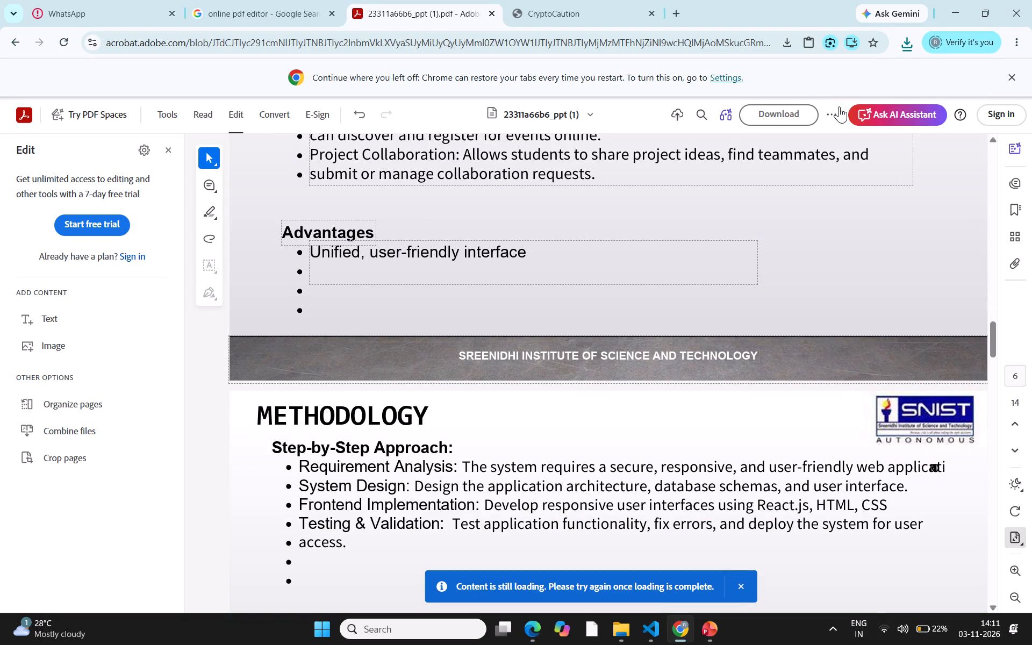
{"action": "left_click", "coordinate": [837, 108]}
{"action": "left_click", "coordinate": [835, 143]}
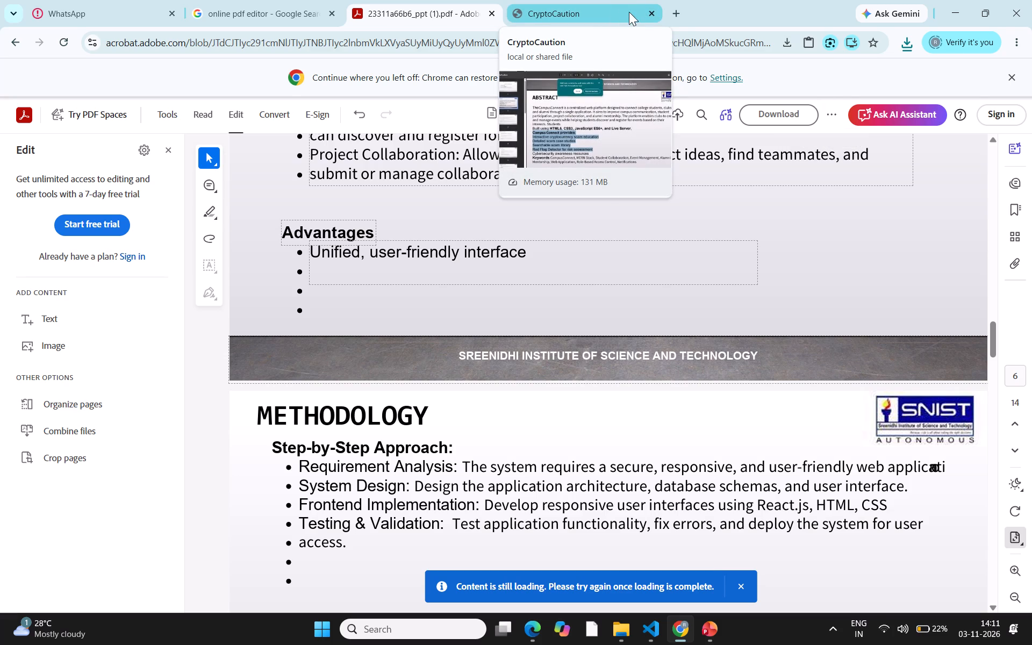
Return to the "online pdf editor" search results and open the Free Adobe PDF Tools result.
{"action": "left_click", "coordinate": [673, 16]}
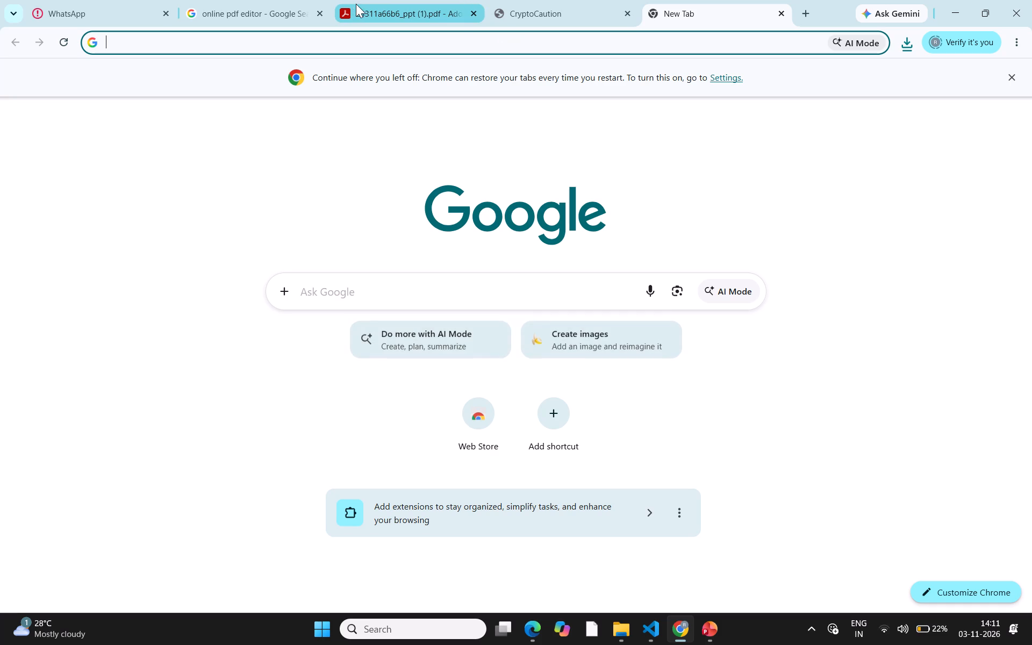
{"action": "left_click", "coordinate": [317, 3]}
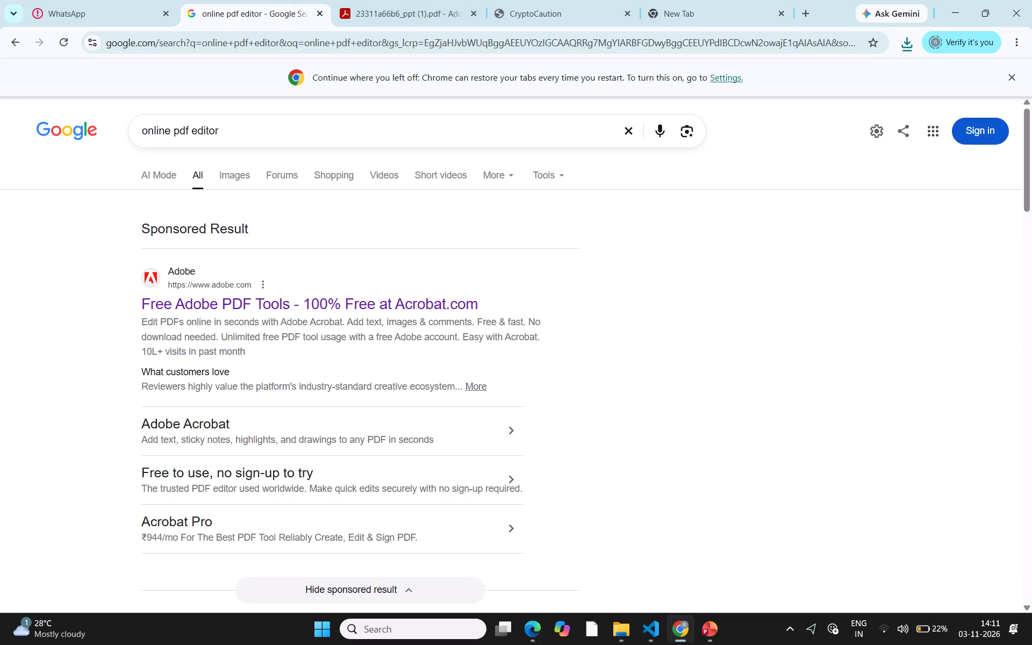
{"action": "left_click", "coordinate": [233, 306]}
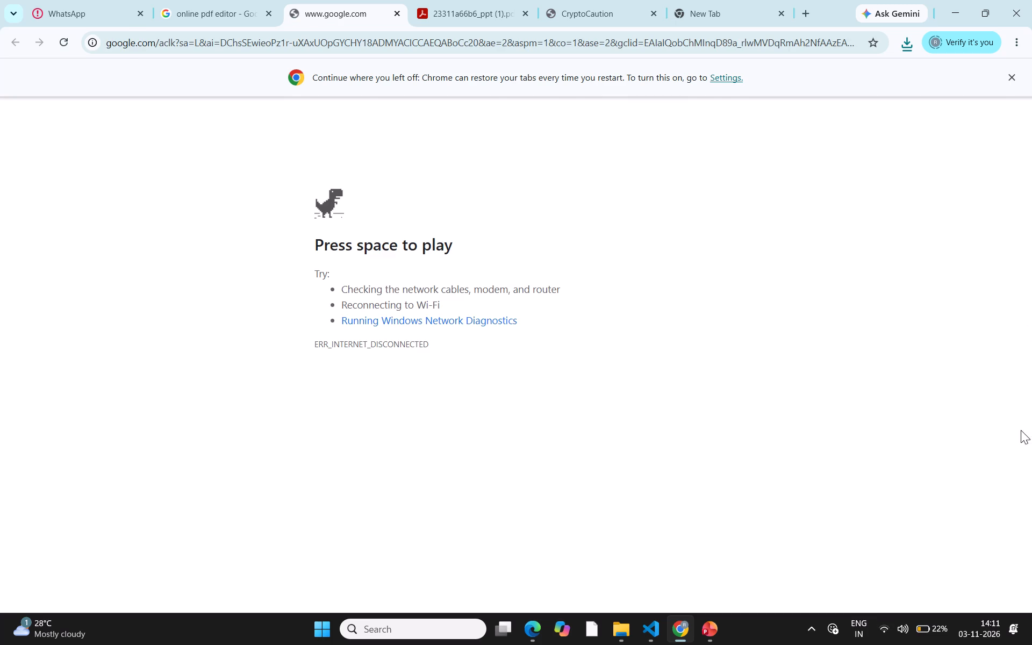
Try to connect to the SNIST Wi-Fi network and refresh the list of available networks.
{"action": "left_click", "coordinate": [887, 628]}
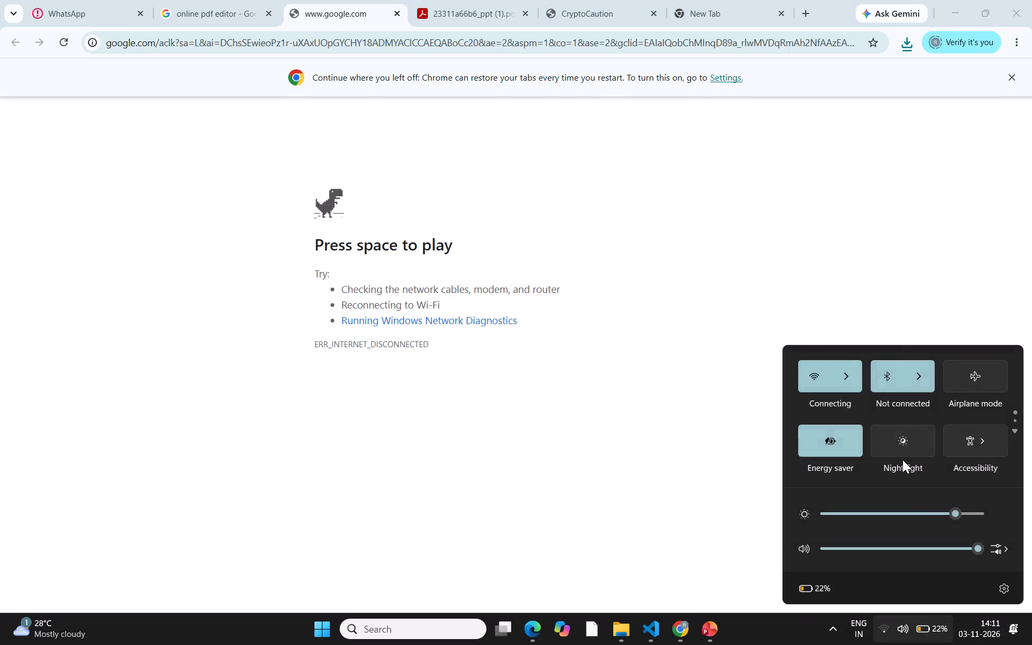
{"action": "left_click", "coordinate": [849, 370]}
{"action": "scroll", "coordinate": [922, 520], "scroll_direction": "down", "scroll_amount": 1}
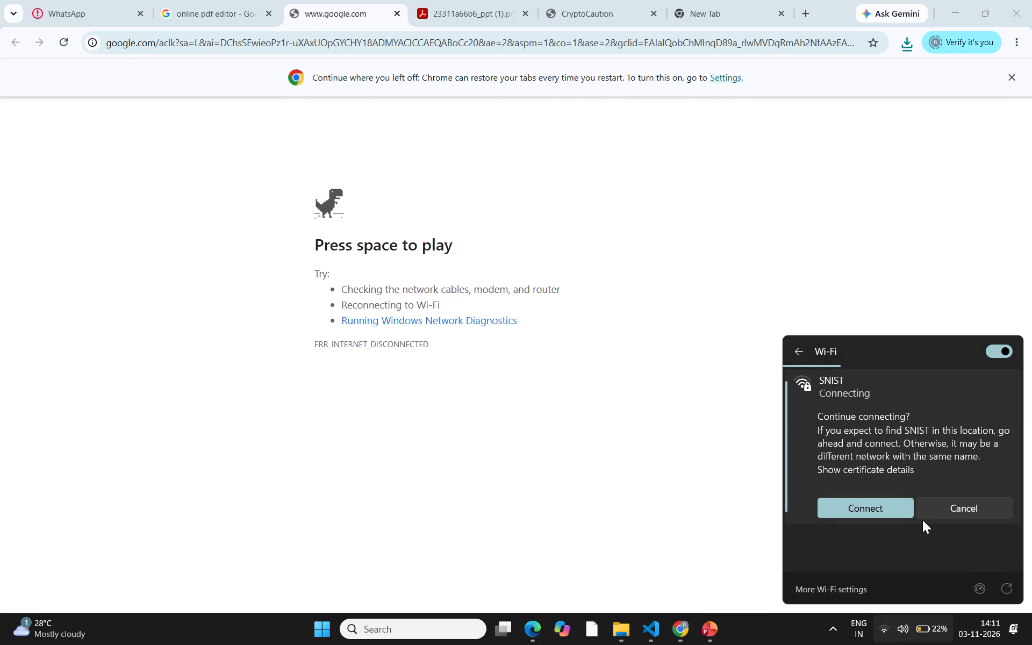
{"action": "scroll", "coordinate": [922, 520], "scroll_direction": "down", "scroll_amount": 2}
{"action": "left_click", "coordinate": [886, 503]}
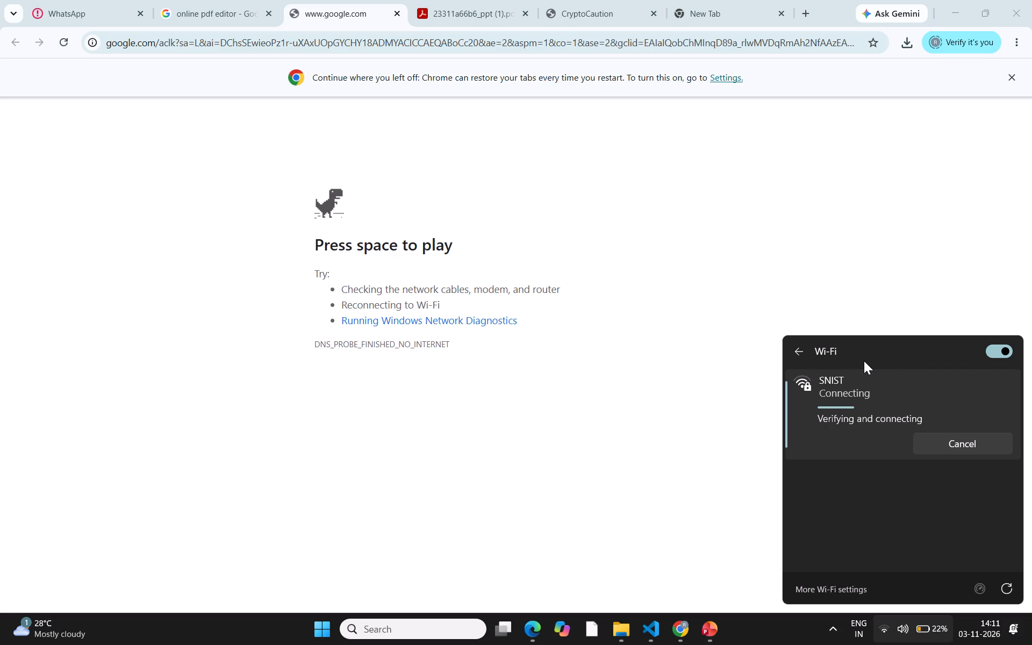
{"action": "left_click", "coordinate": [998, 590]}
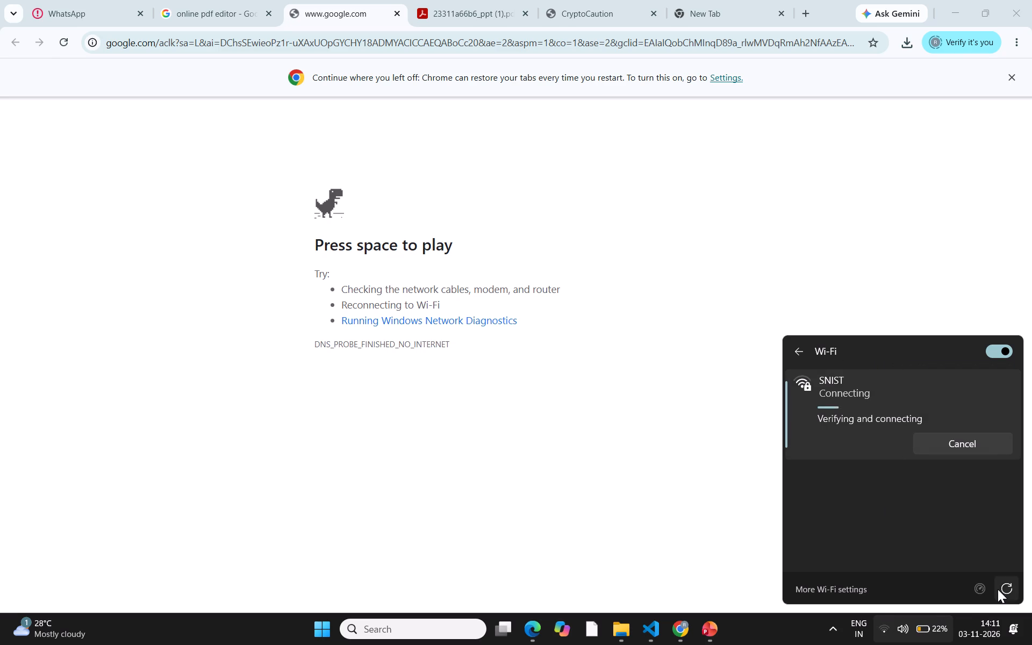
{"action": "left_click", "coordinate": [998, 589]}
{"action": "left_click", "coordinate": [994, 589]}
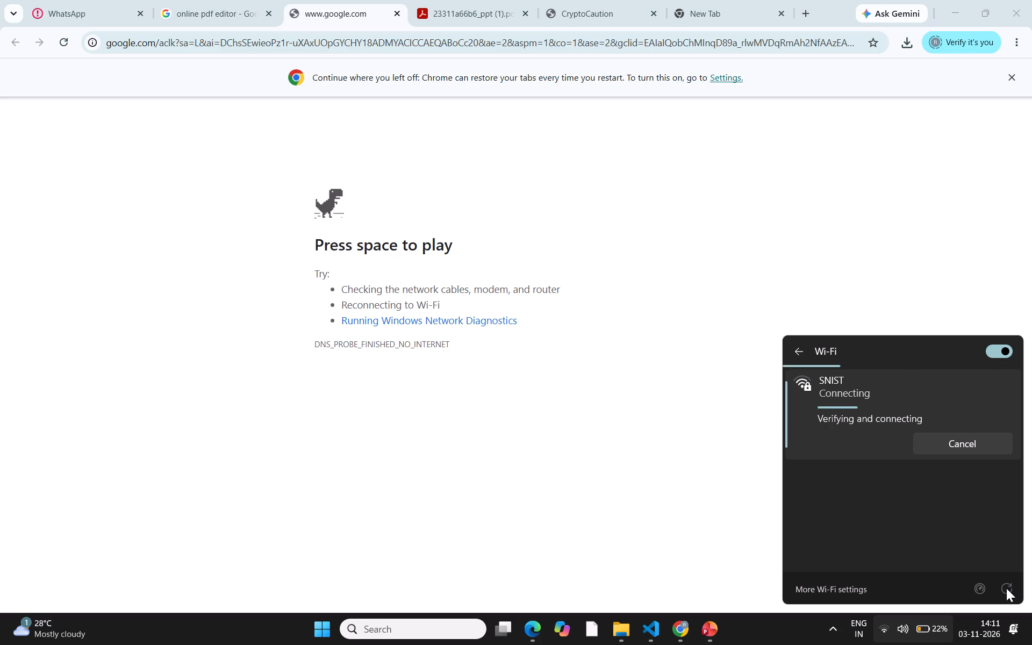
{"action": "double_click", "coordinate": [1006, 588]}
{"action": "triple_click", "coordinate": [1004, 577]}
Restart Wi-Fi by switching it off and back on.
{"action": "left_click", "coordinate": [993, 350]}
{"action": "left_click", "coordinate": [993, 350]}
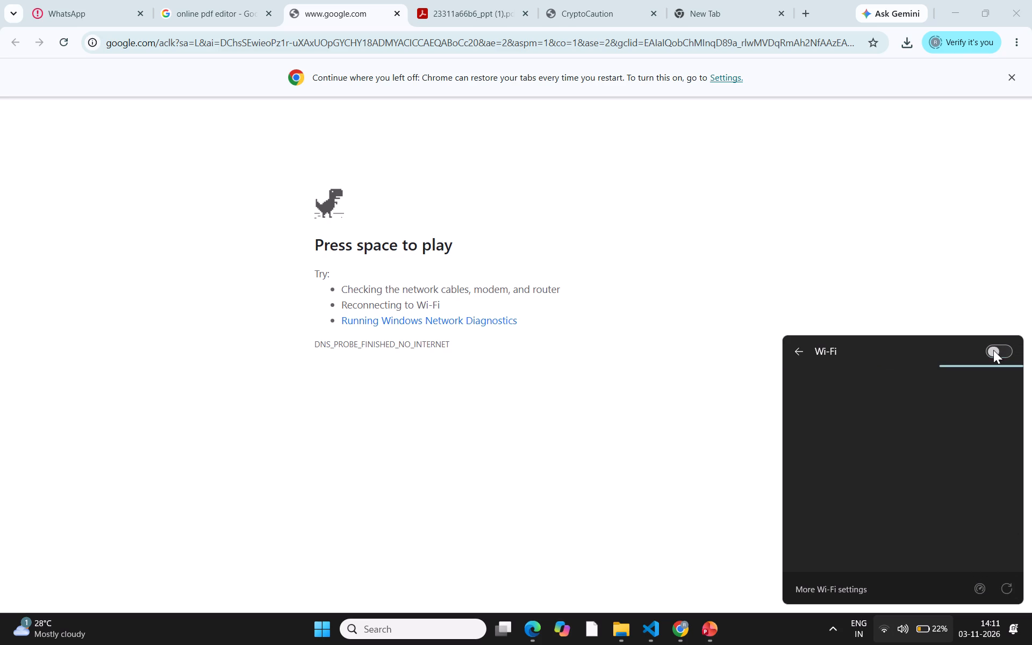
{"action": "left_click", "coordinate": [993, 350]}
{"action": "left_click", "coordinate": [993, 350]}
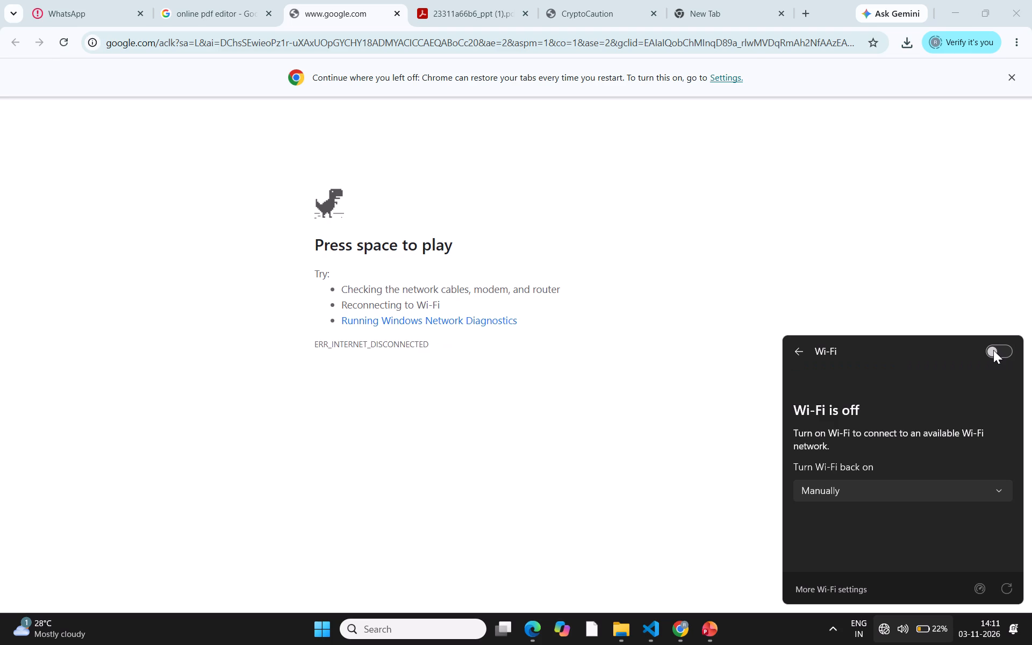
{"action": "left_click", "coordinate": [993, 350]}
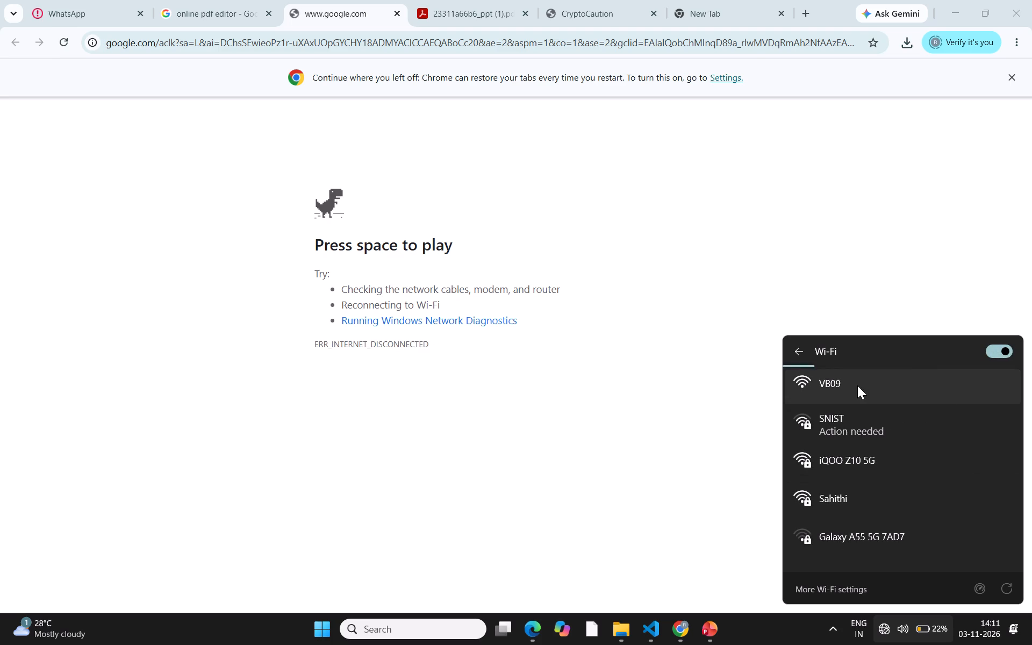
Connect to the "iQOO Z10 5G" Wi-Fi network.
{"action": "left_click", "coordinate": [856, 387]}
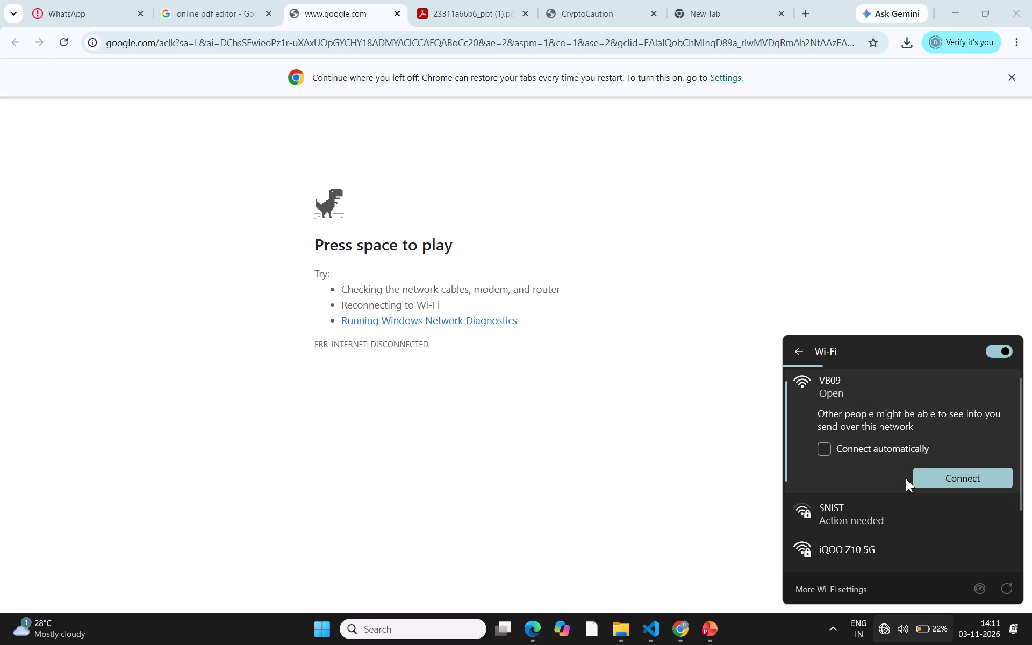
{"action": "left_click", "coordinate": [888, 550]}
{"action": "left_click", "coordinate": [948, 520]}
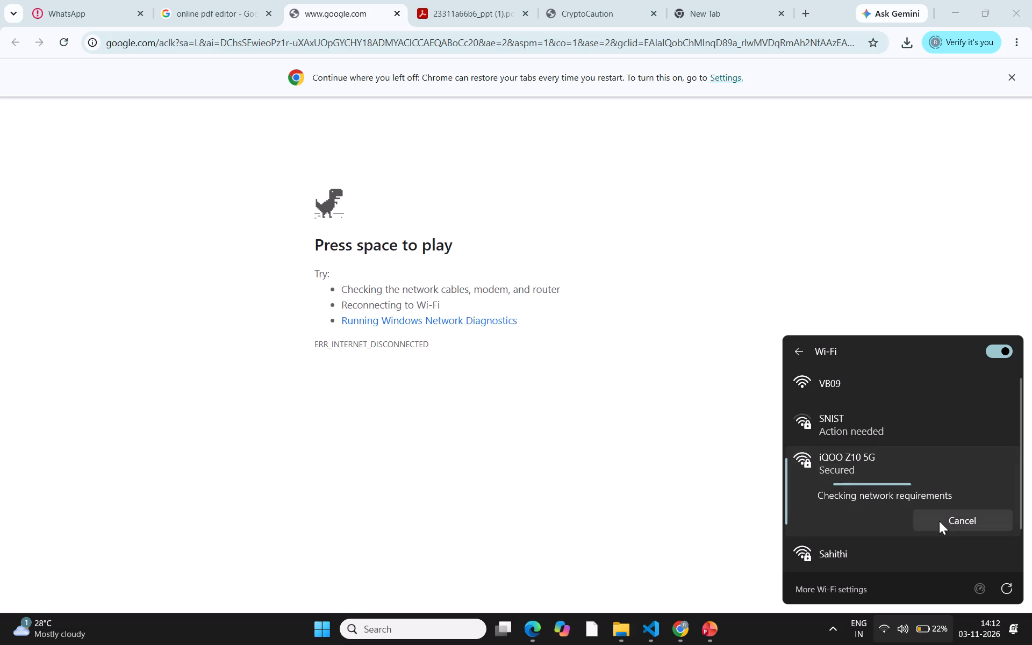
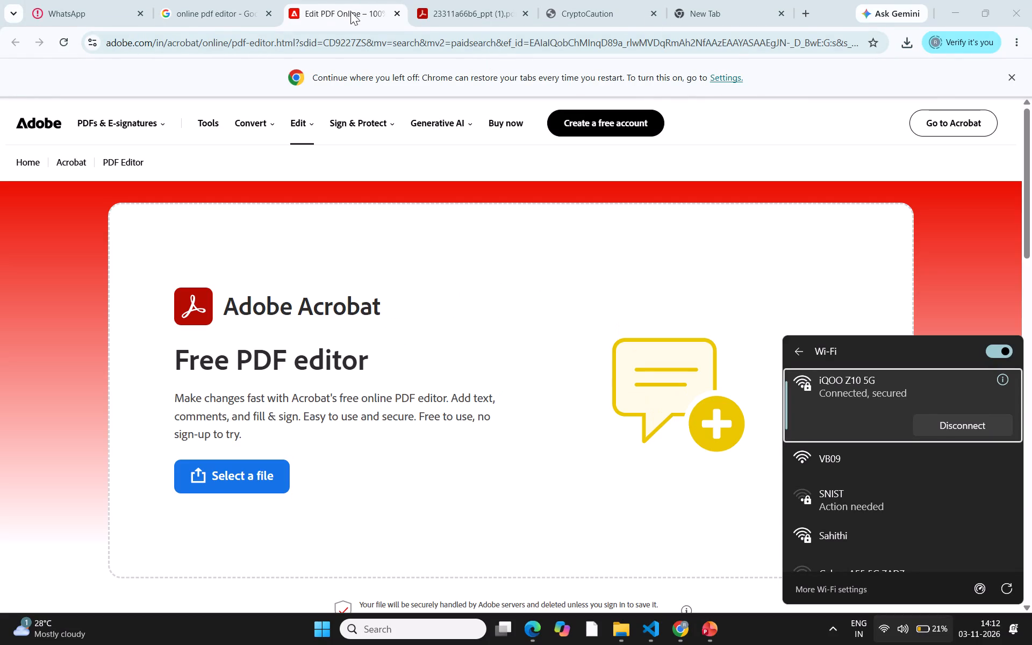
Return to the edited PDF in the Adobe online editor and download it again.
{"action": "left_click", "coordinate": [434, 18]}
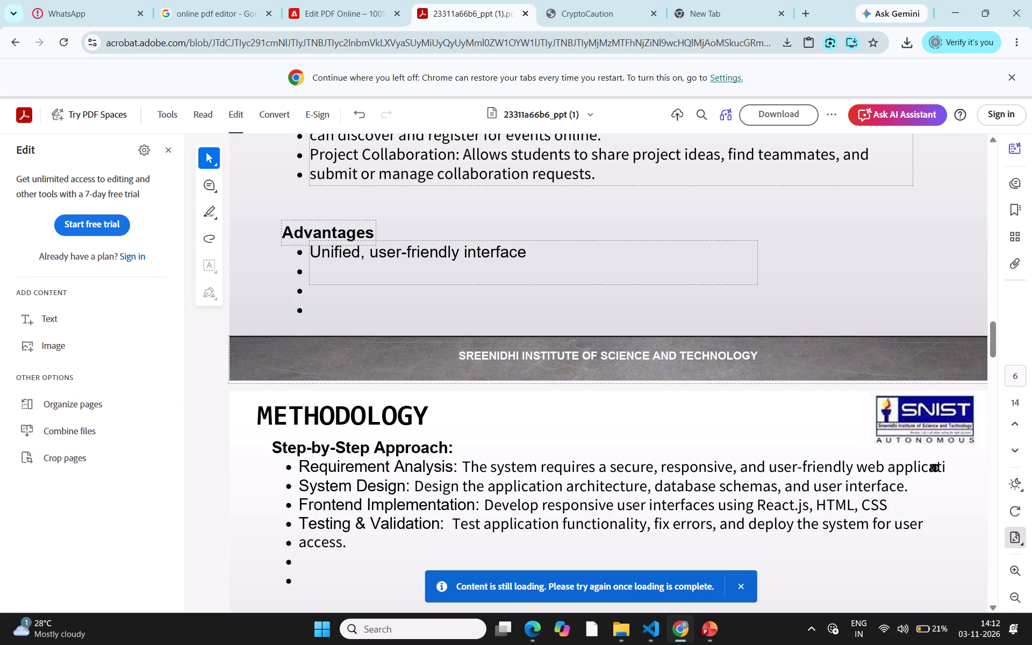
{"action": "left_click", "coordinate": [771, 121]}
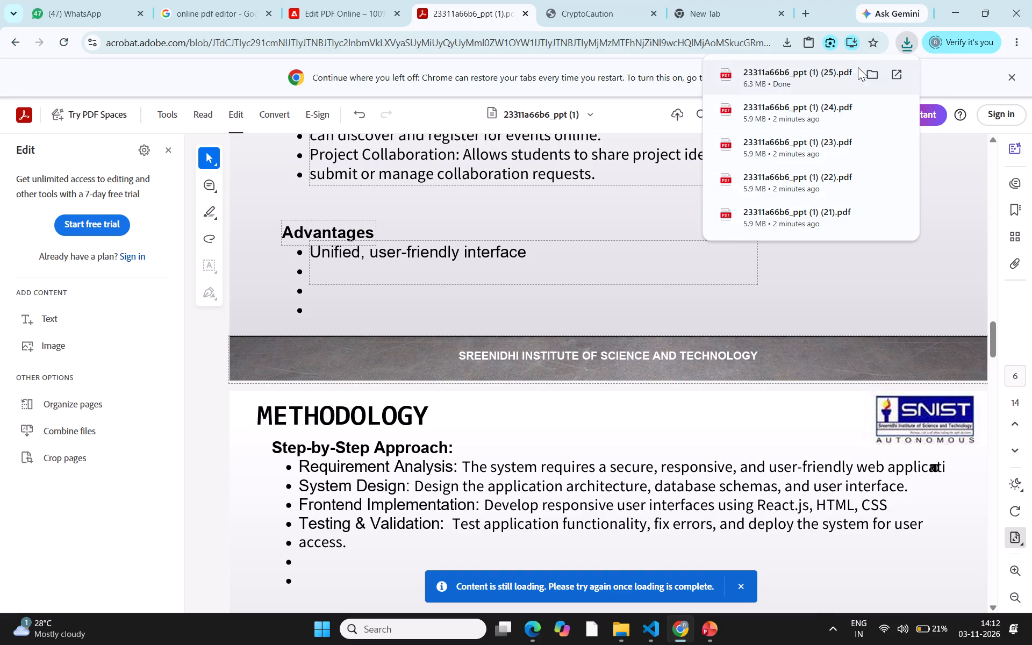
Open the newly downloaded PDF copy, number 25, and check its pages from Abstract through Conclusion for the edits.
{"action": "double_click", "coordinate": [842, 73]}
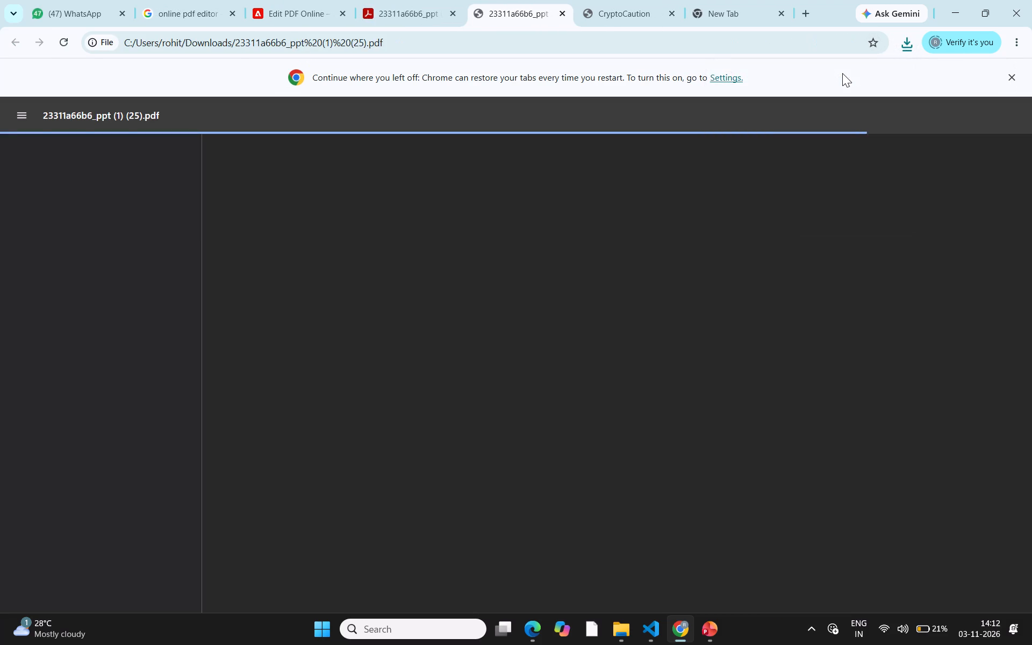
{"action": "scroll", "coordinate": [495, 319], "scroll_direction": "down", "scroll_amount": 8}
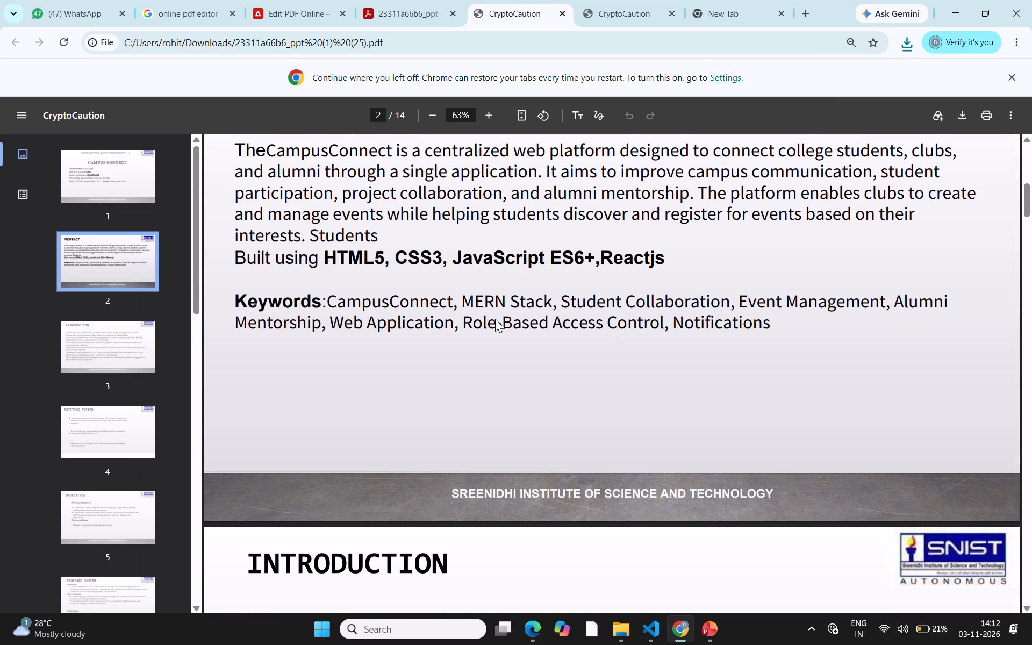
{"action": "scroll", "coordinate": [495, 319], "scroll_direction": "down", "scroll_amount": 16}
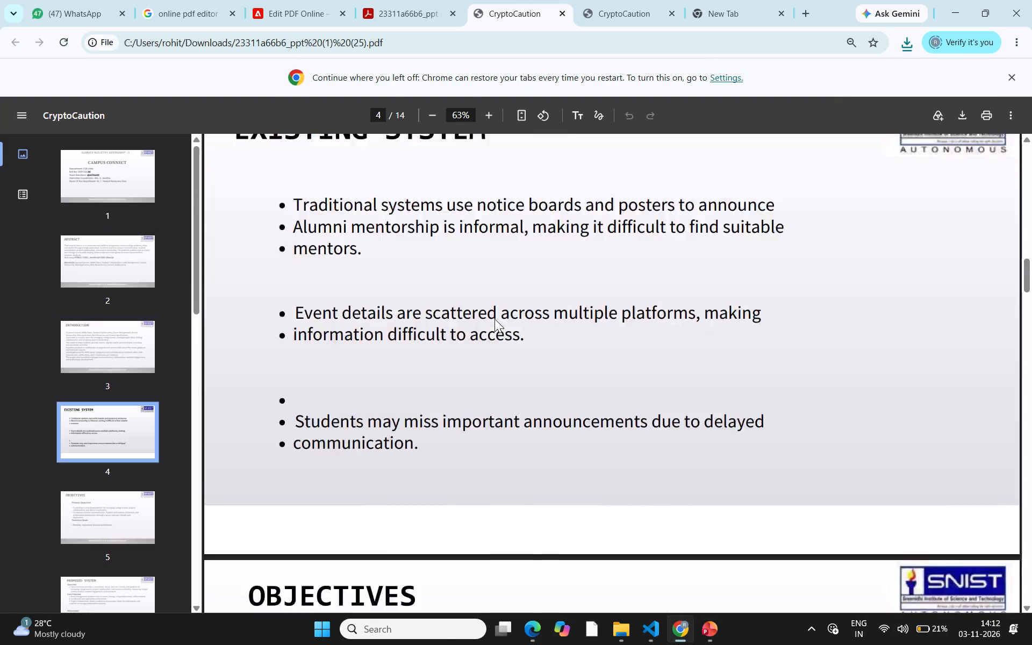
{"action": "scroll", "coordinate": [494, 319], "scroll_direction": "down", "scroll_amount": 19}
{"action": "scroll", "coordinate": [493, 319], "scroll_direction": "down", "scroll_amount": 2}
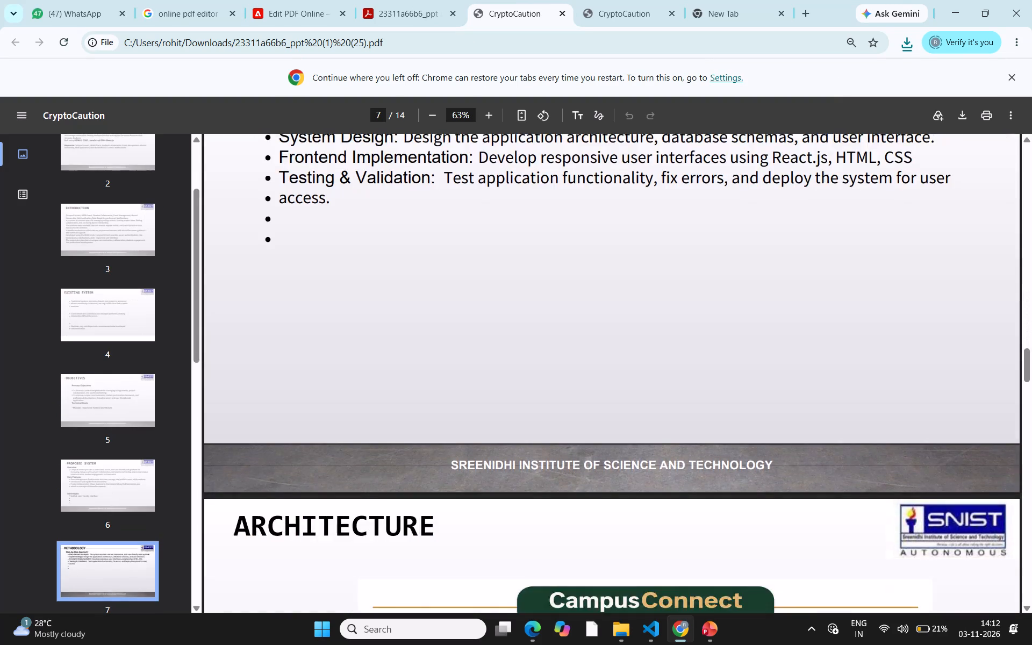
{"action": "scroll", "coordinate": [493, 319], "scroll_direction": "down", "scroll_amount": 13}
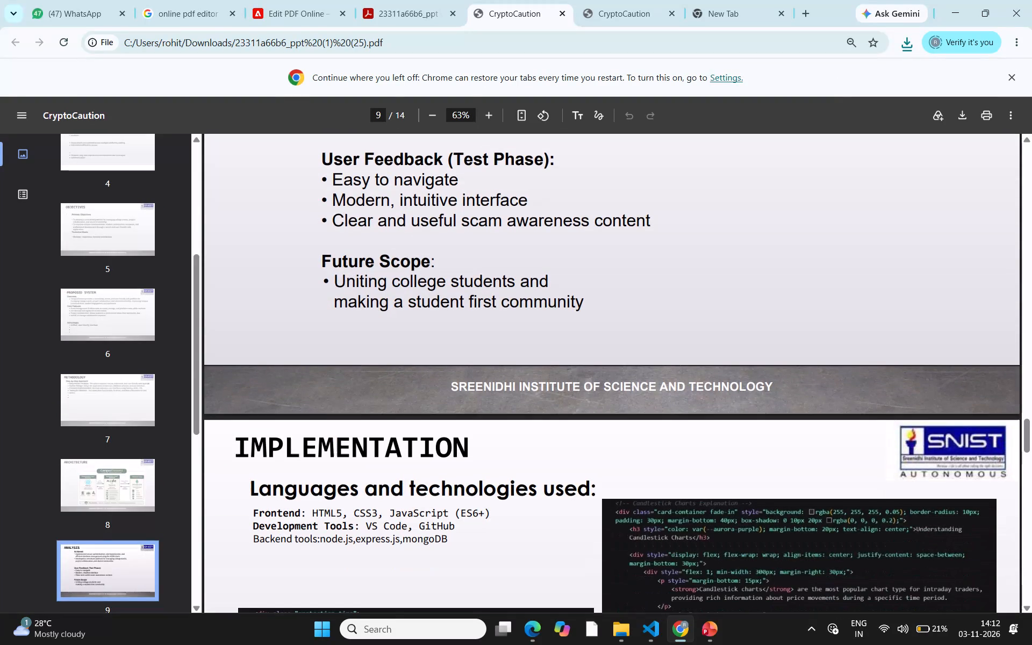
{"action": "scroll", "coordinate": [493, 319], "scroll_direction": "down", "scroll_amount": 18}
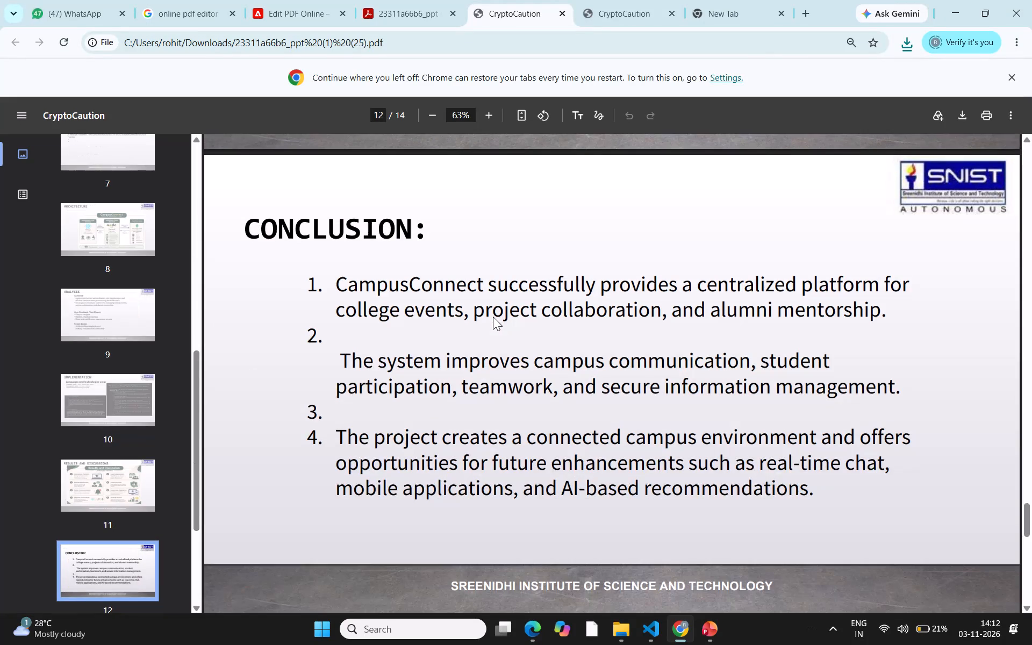
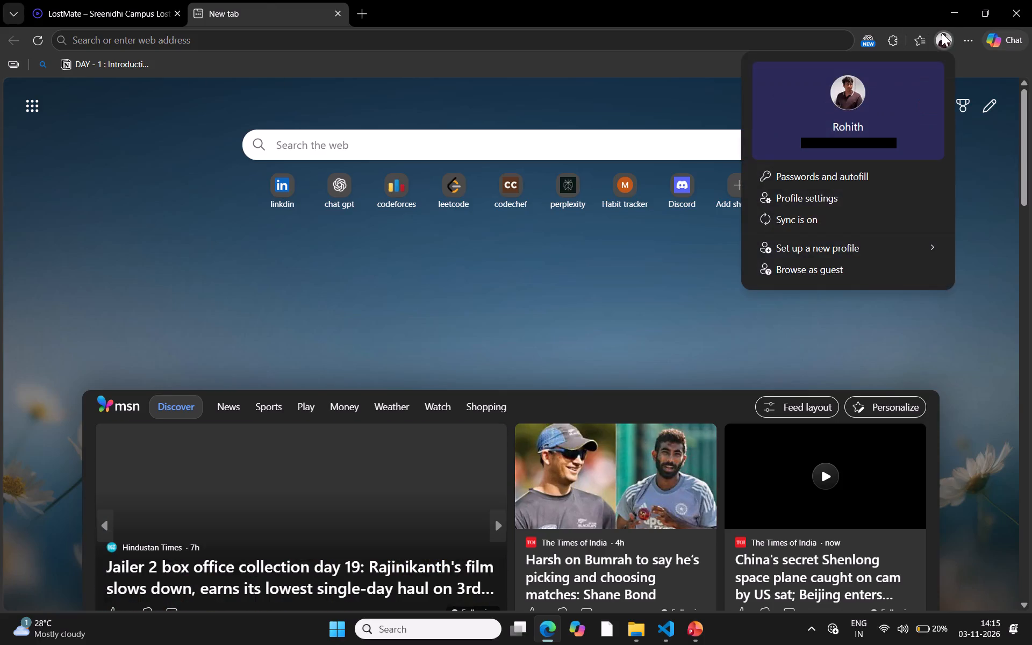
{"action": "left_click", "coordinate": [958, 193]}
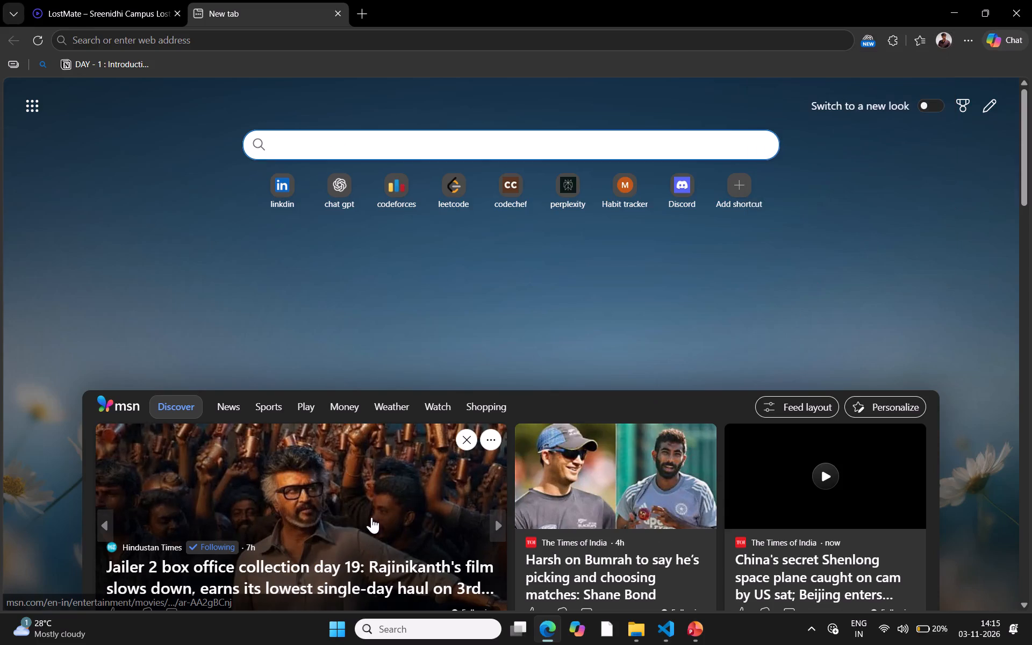